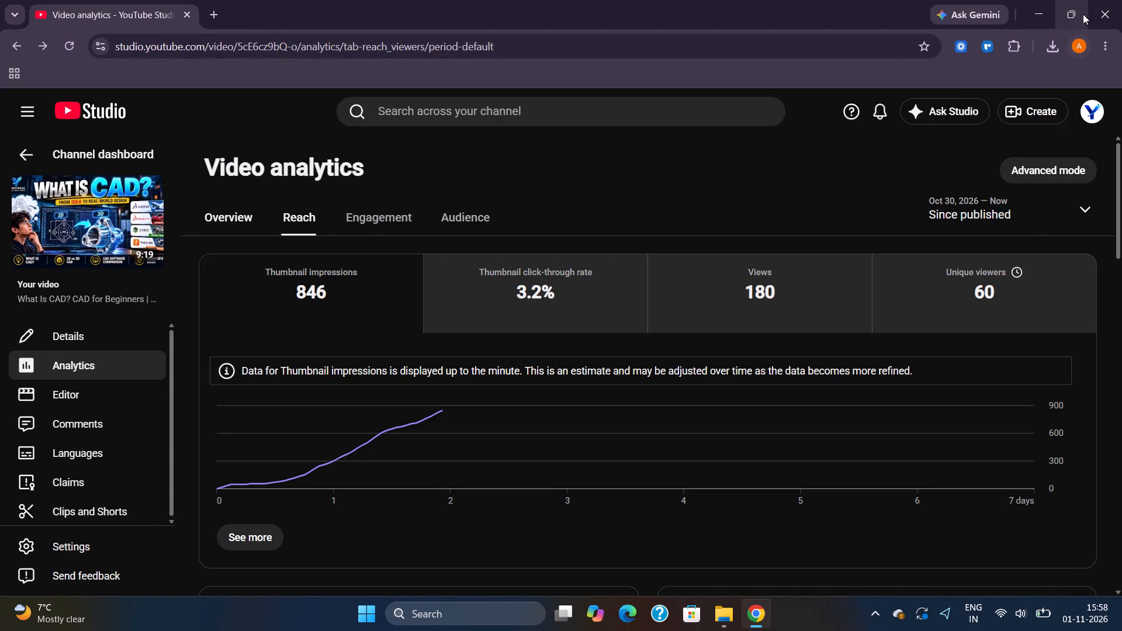
Close the browser window showing the YouTube Studio video analytics.
click(1102, 5)
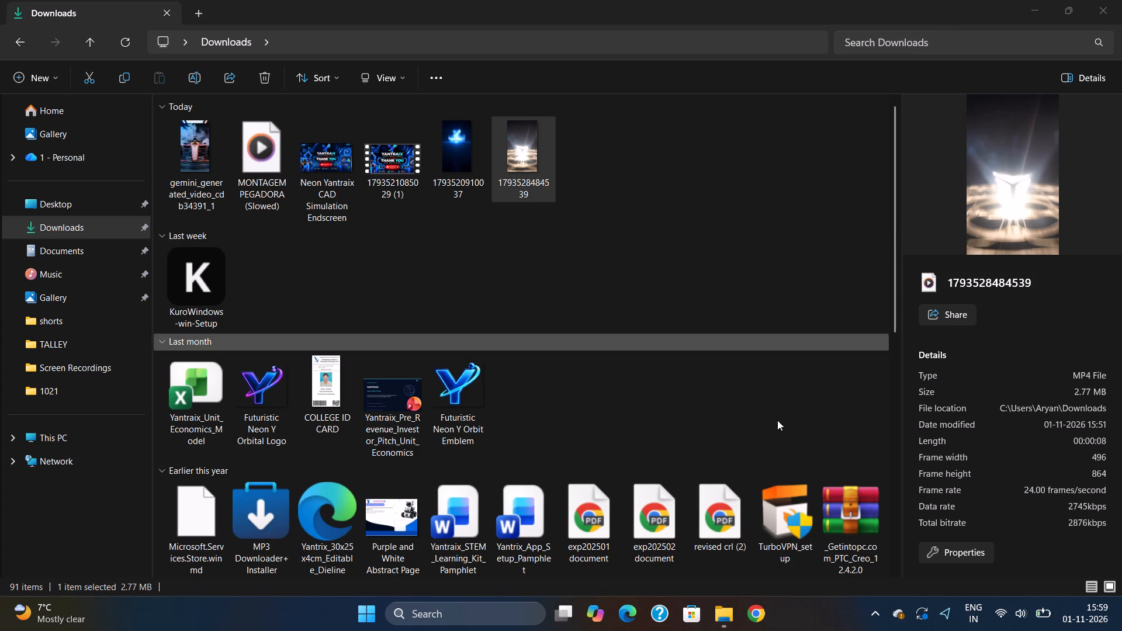
Connect the paired Bluetooth headset boAt Rockerz 255 Pro+ to the computer.
click(1019, 619)
click(963, 338)
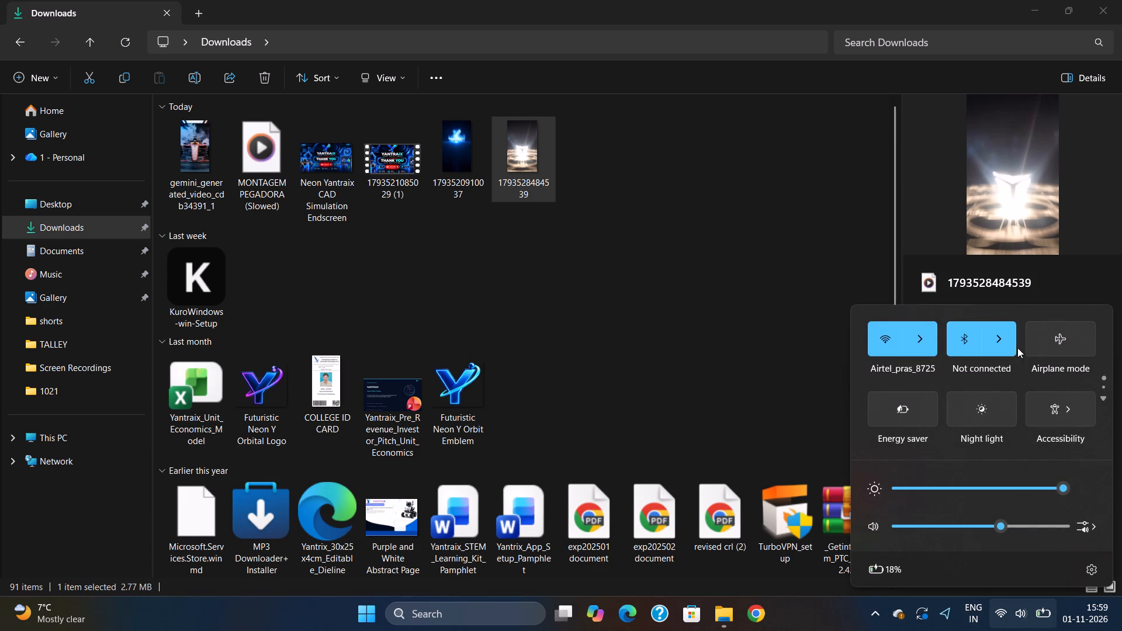
click(998, 339)
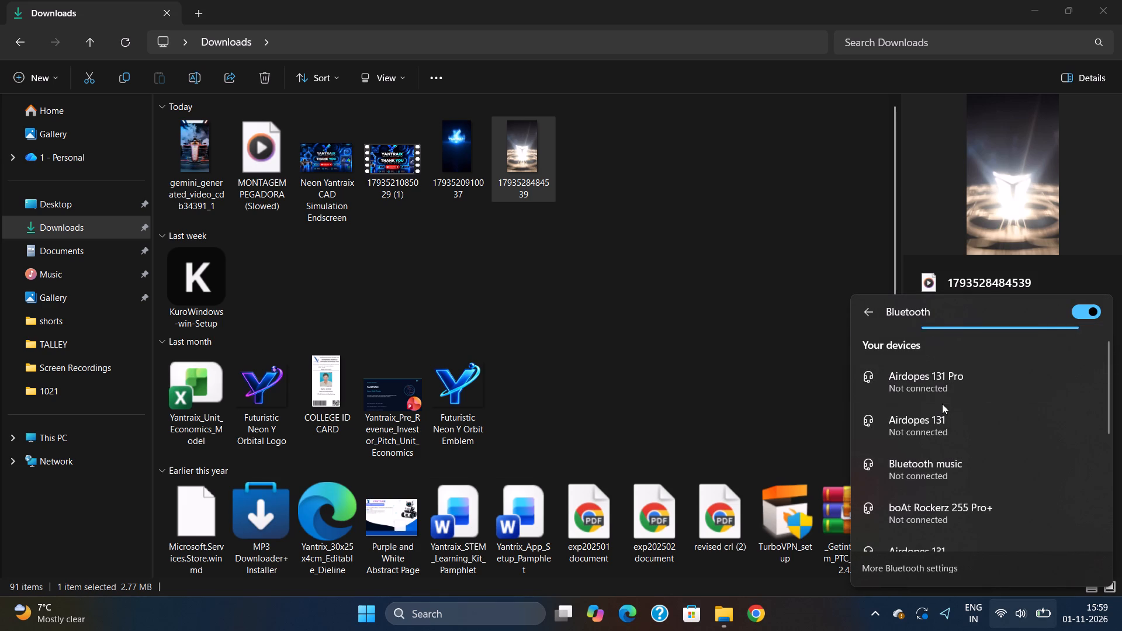
click(955, 507)
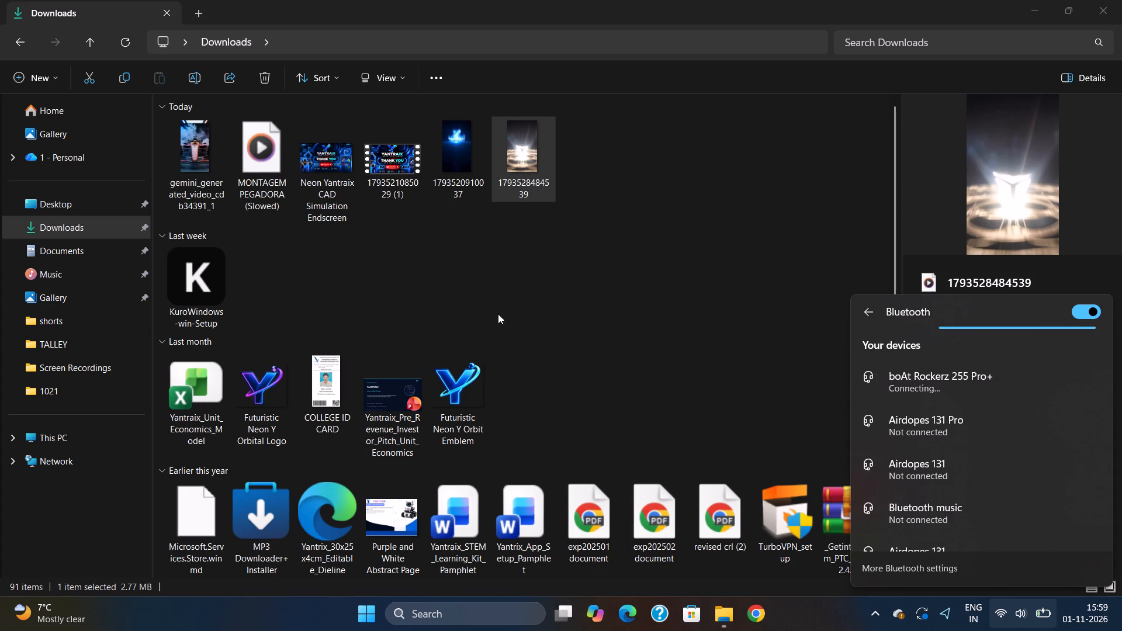
click(697, 233)
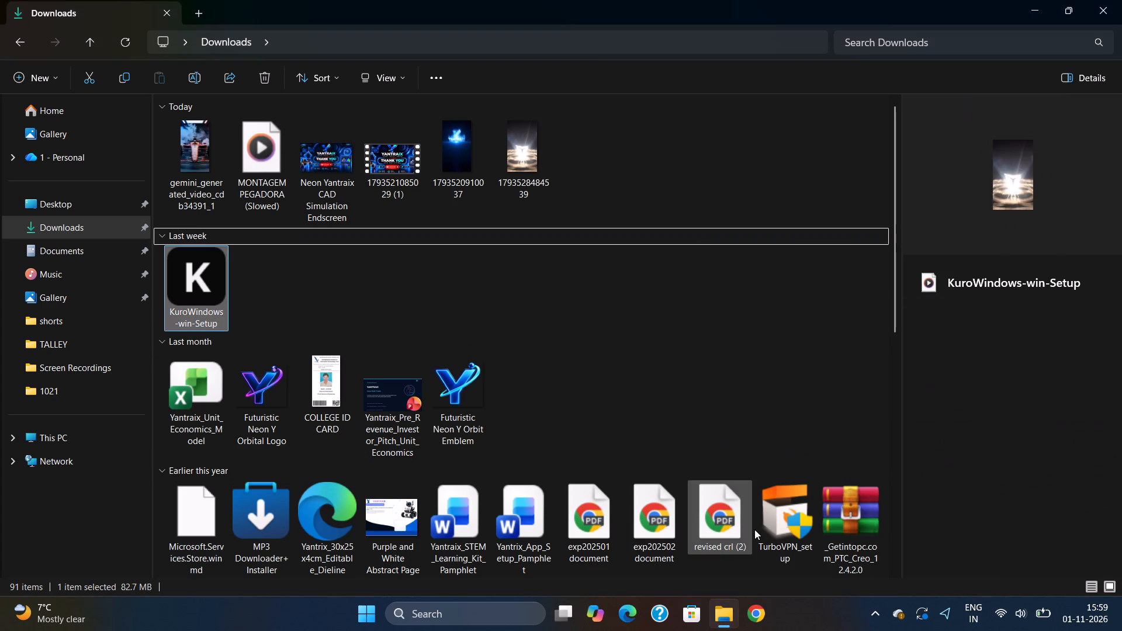
click(1010, 626)
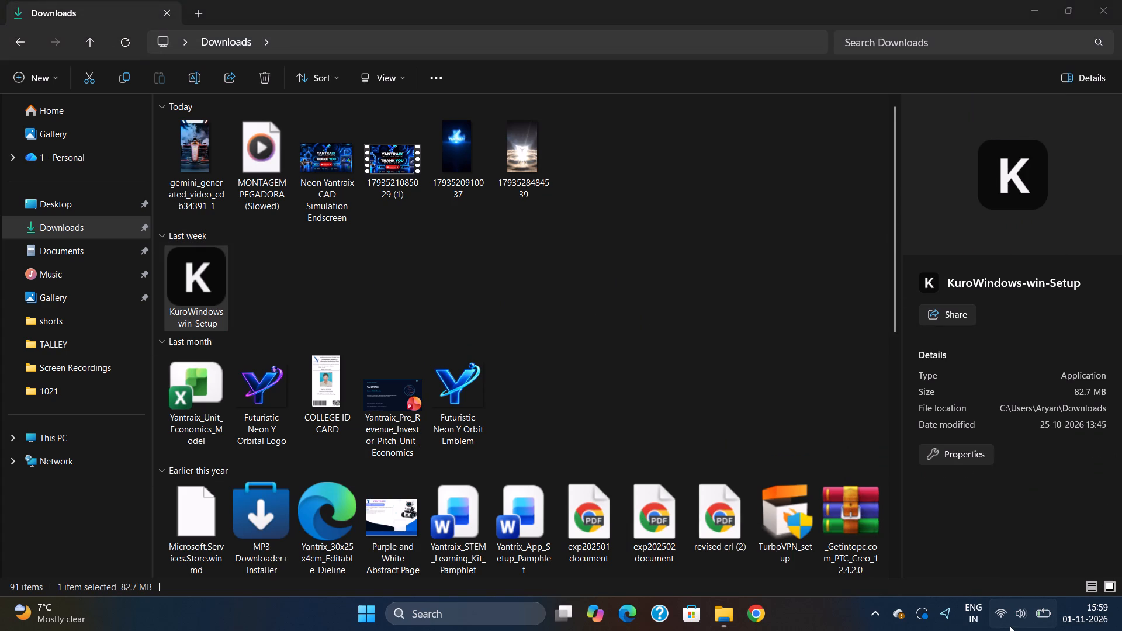
click(1007, 608)
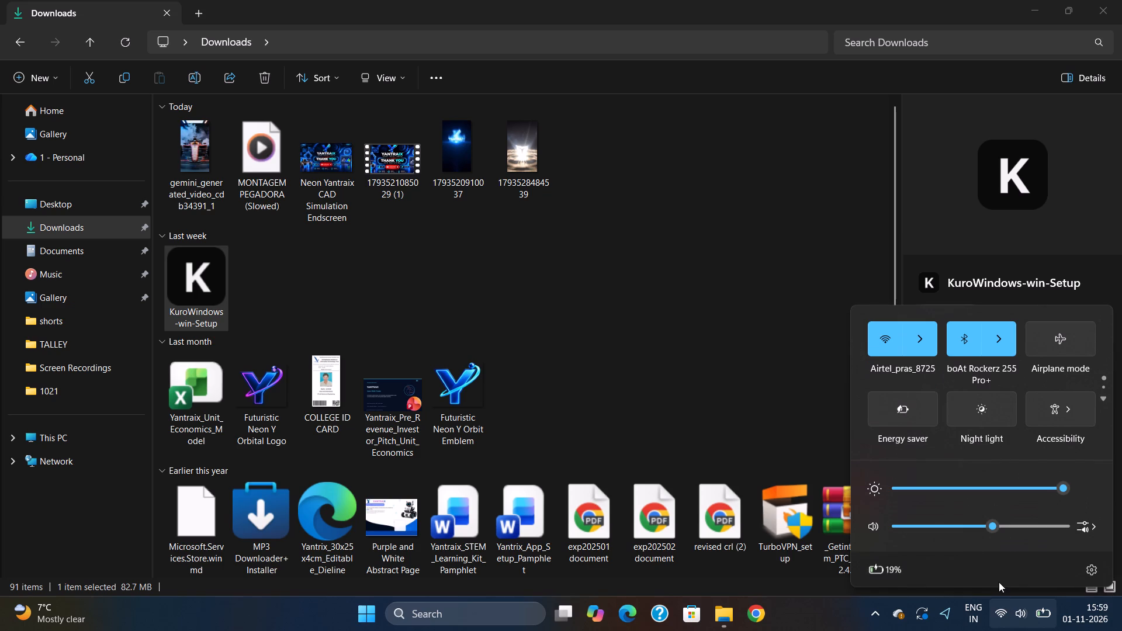
click(785, 197)
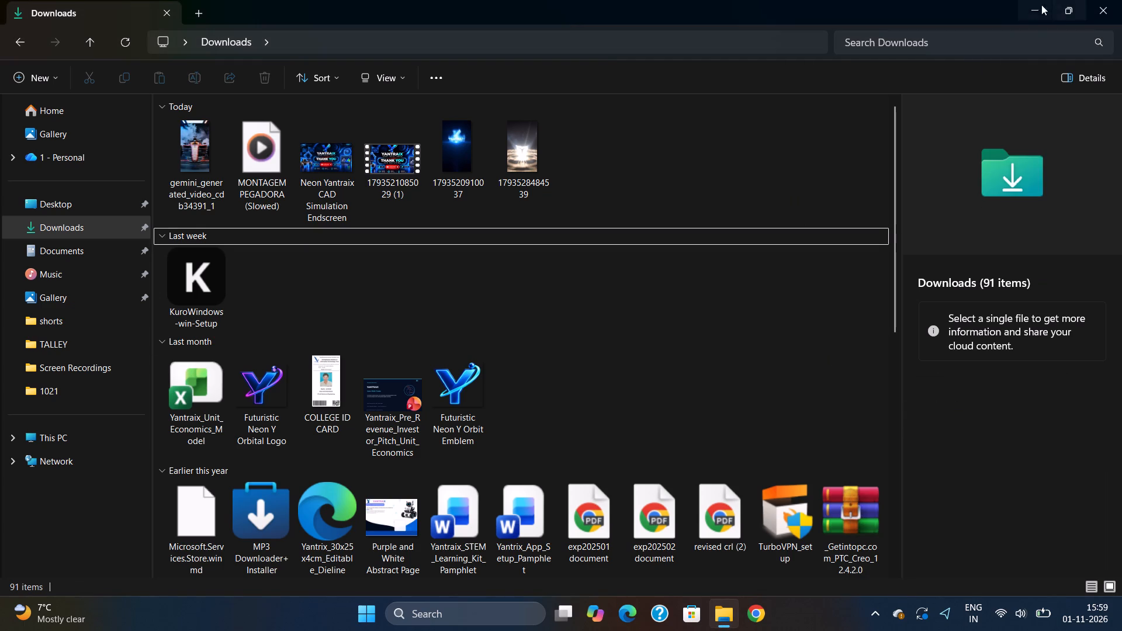
Minimise the Downloads window, permanently empty the Recycle Bin from the desktop, and close its window.
click(1033, 0)
right_click(534, 65)
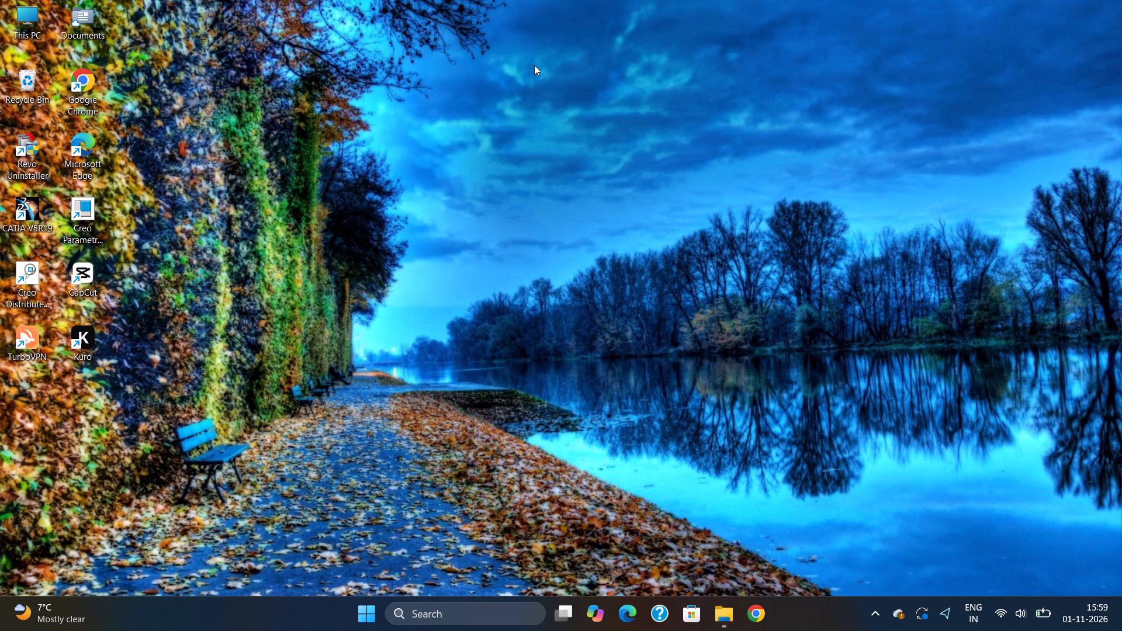
click(552, 130)
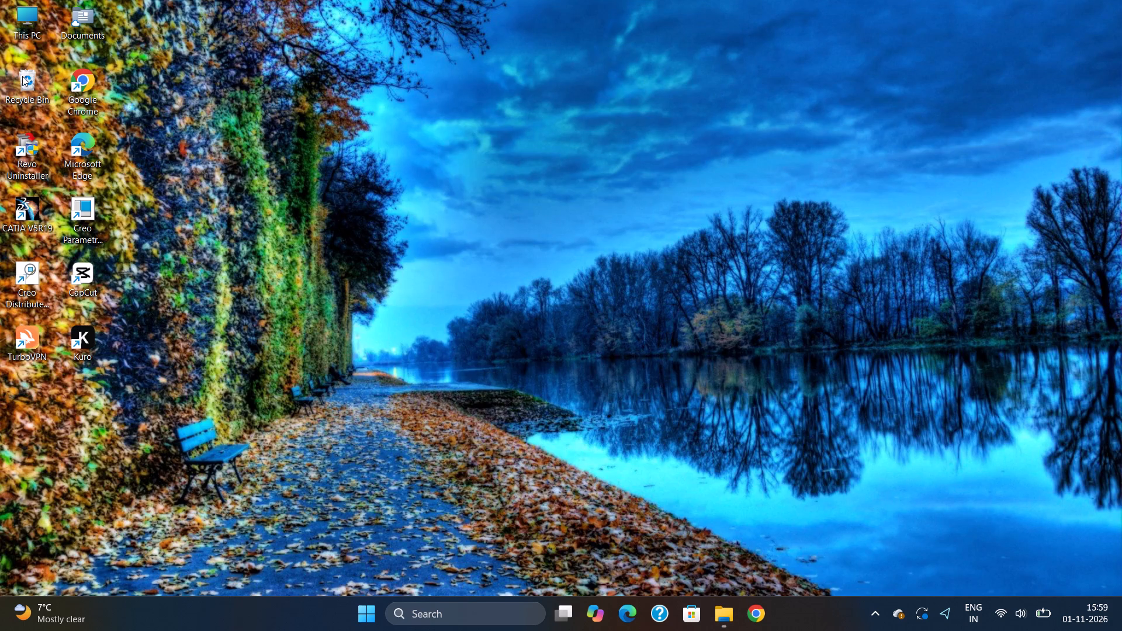
double_click(22, 76)
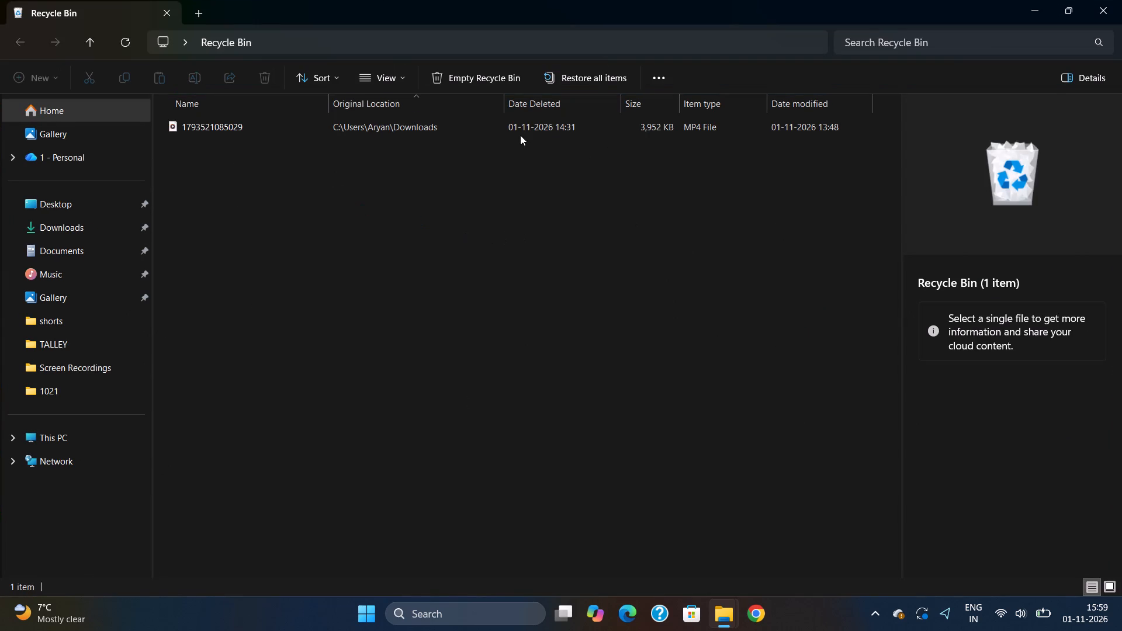
click(519, 133)
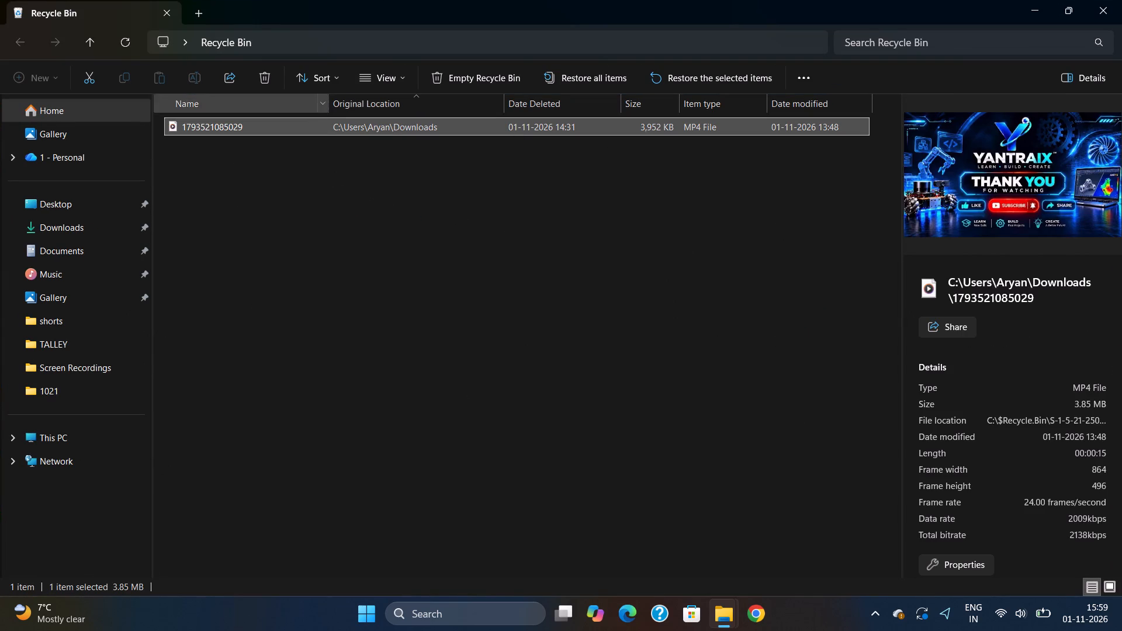
click(480, 73)
click(615, 351)
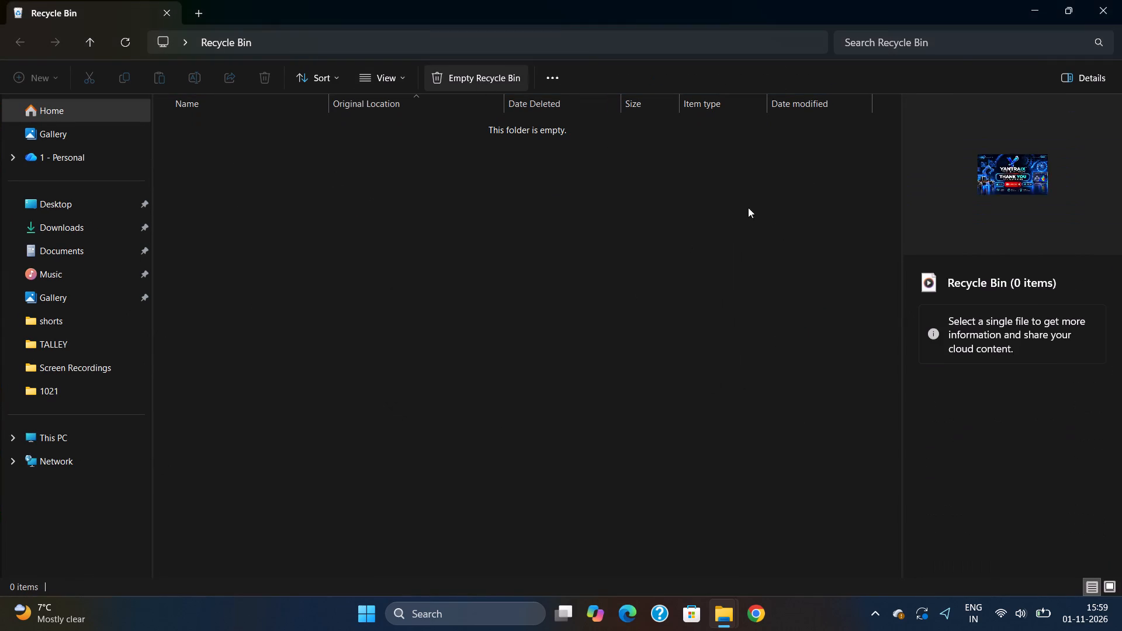
click(1104, 0)
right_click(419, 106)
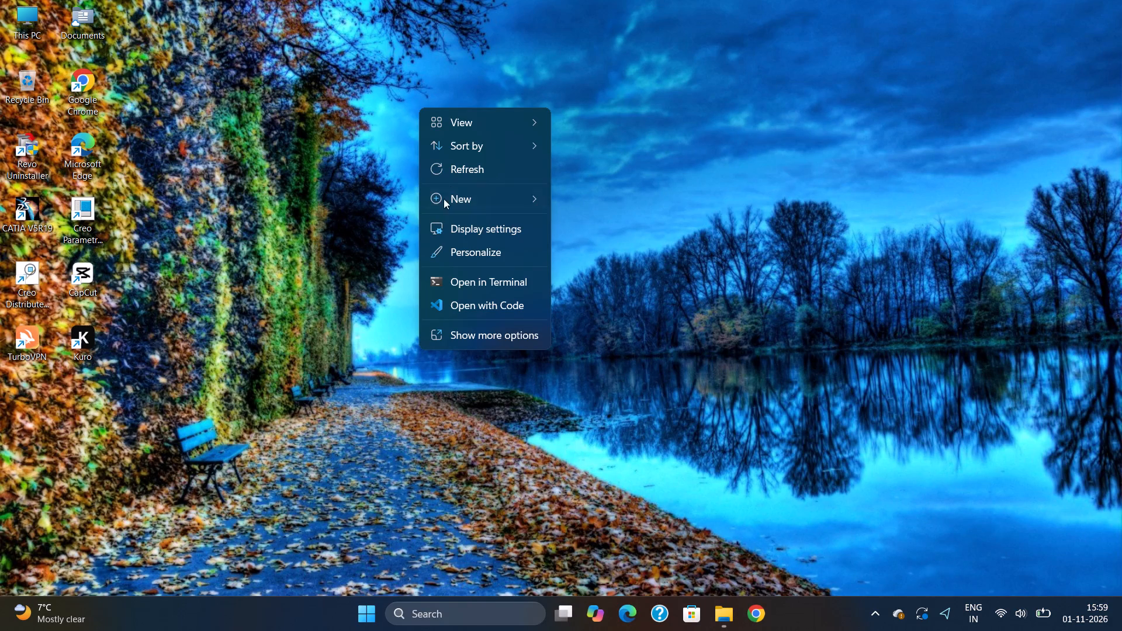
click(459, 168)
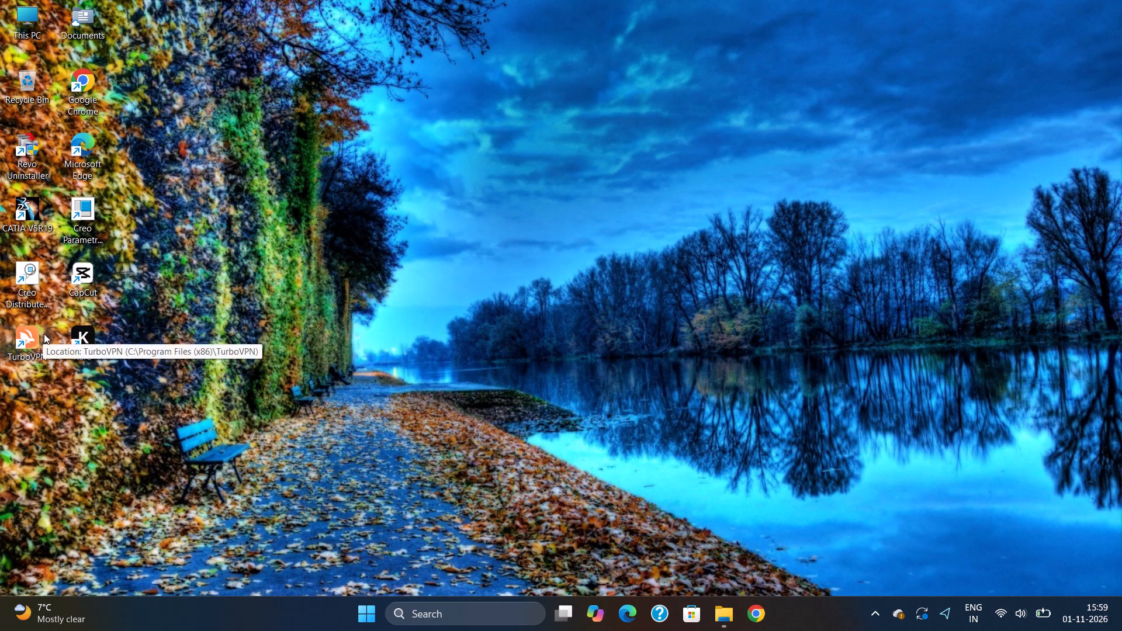
Launch Turbo VPN from the desktop to establish a VPN connection.
double_click(37, 335)
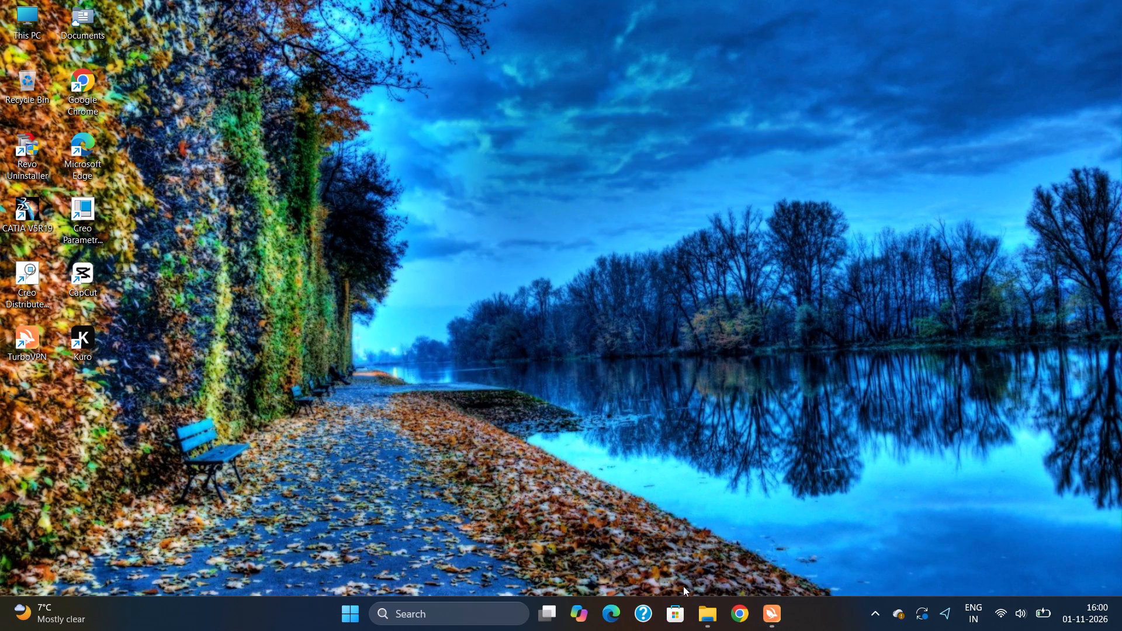
click(766, 612)
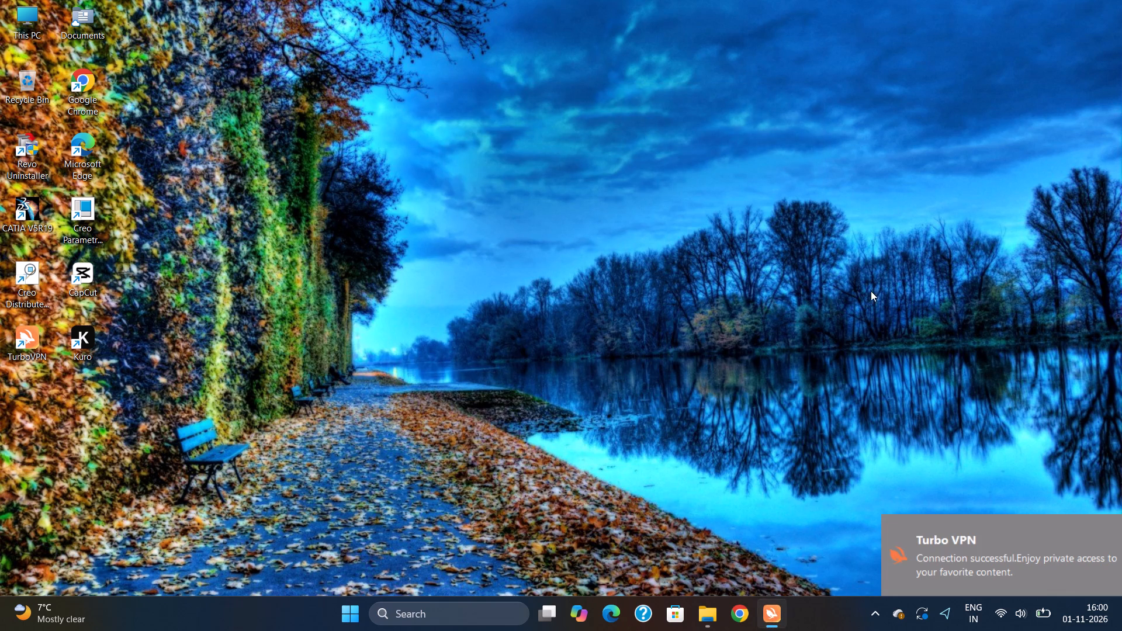
Switch to CapCut by launching it from the desktop and open the existing project 1026.
click(98, 271)
click(98, 267)
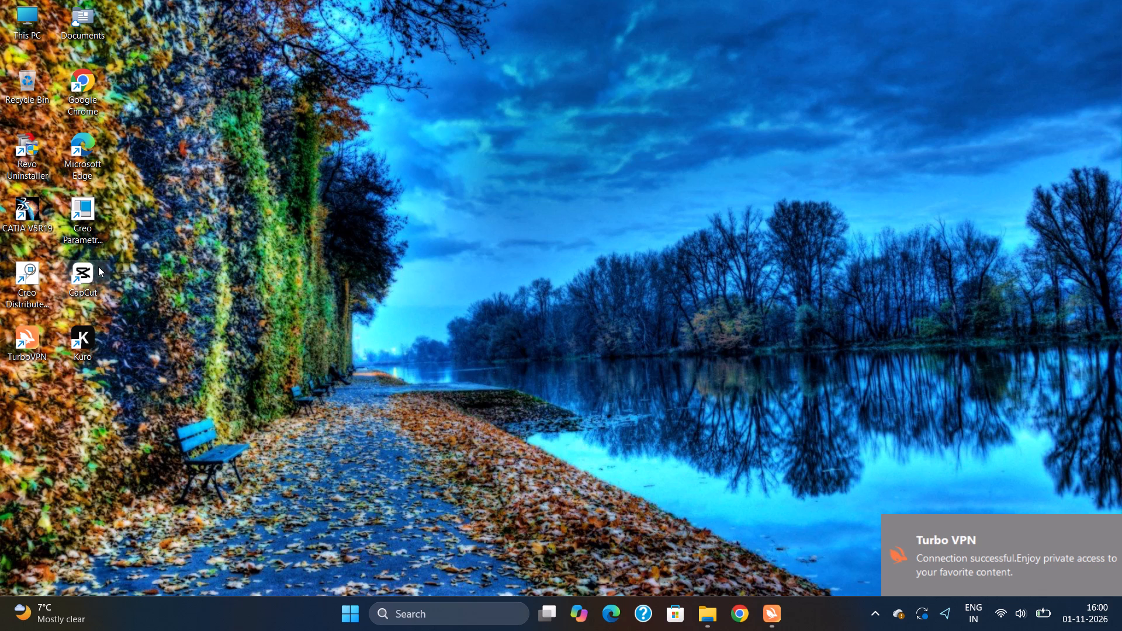
double_click(91, 275)
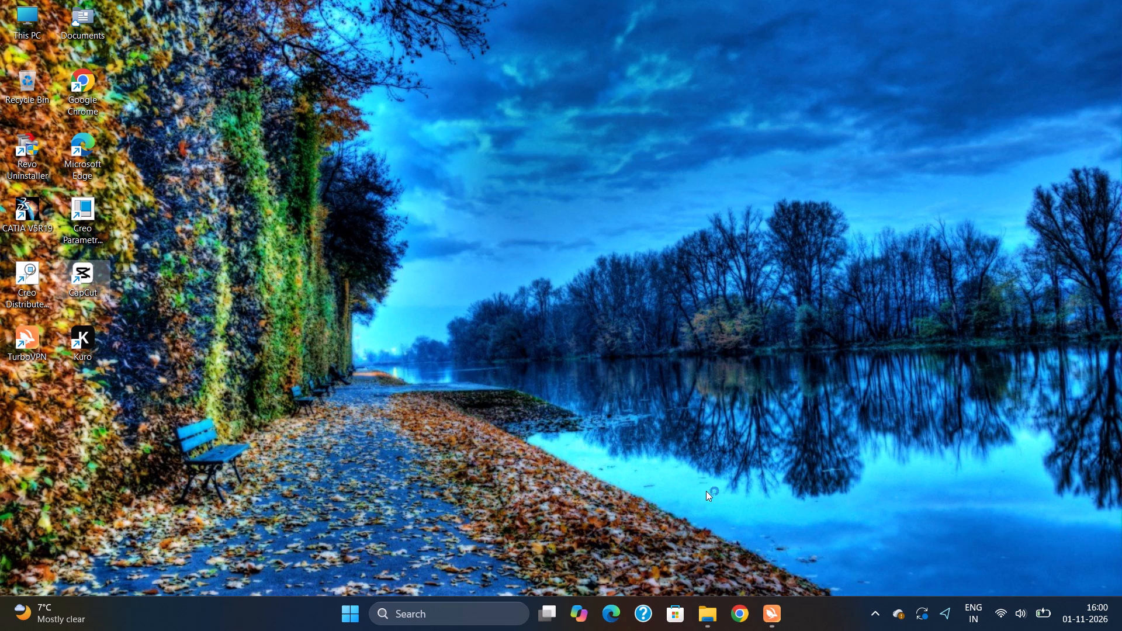
click(298, 363)
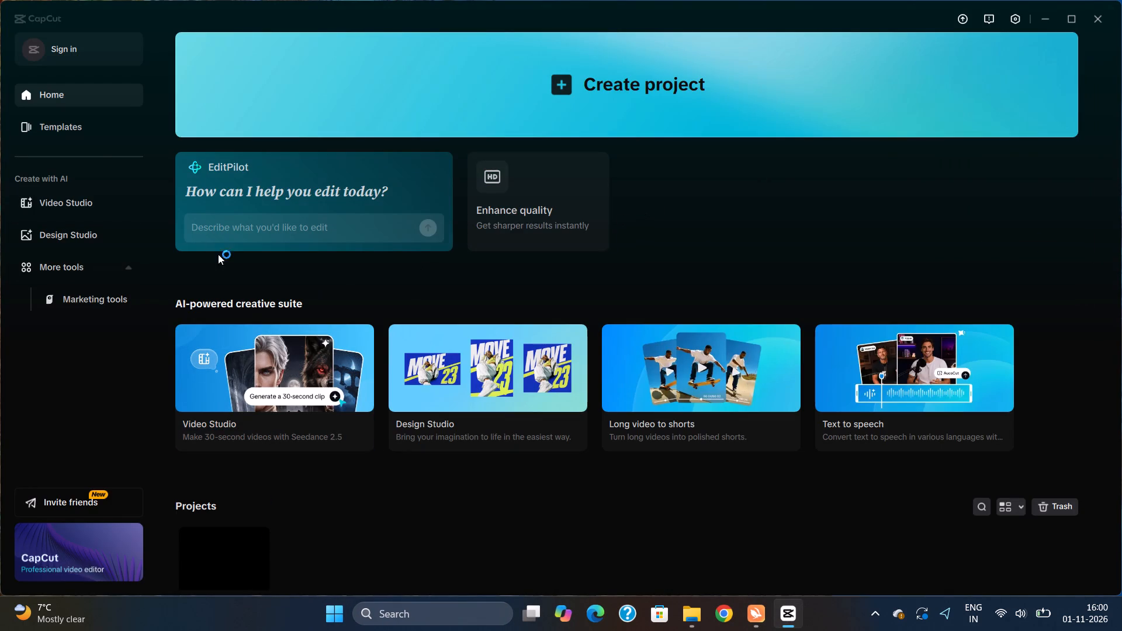
click(251, 559)
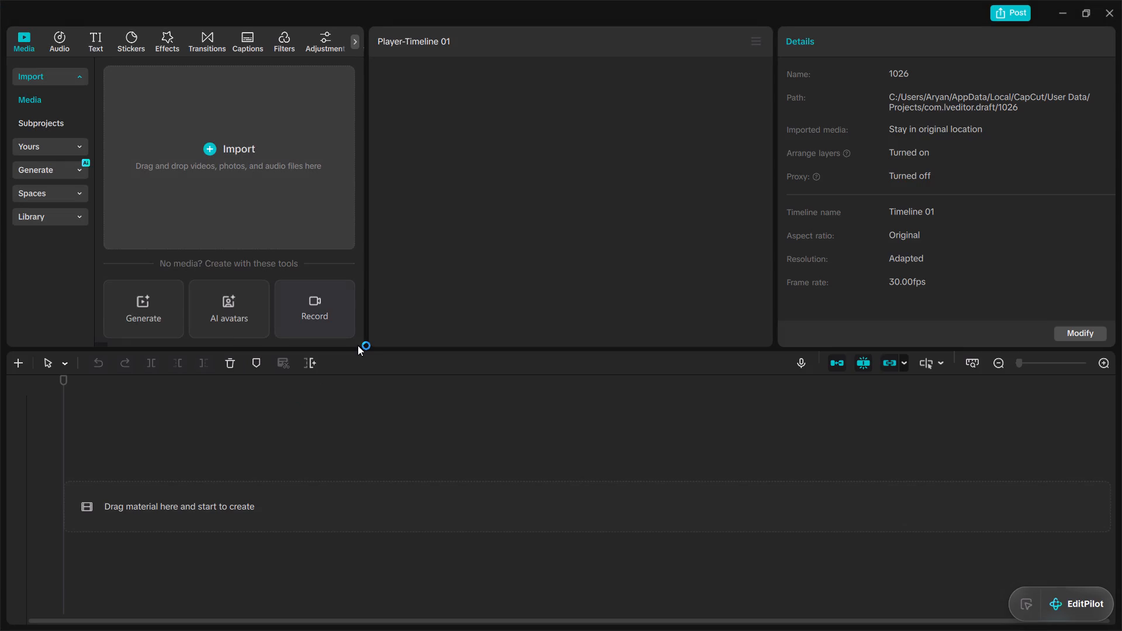
click(206, 164)
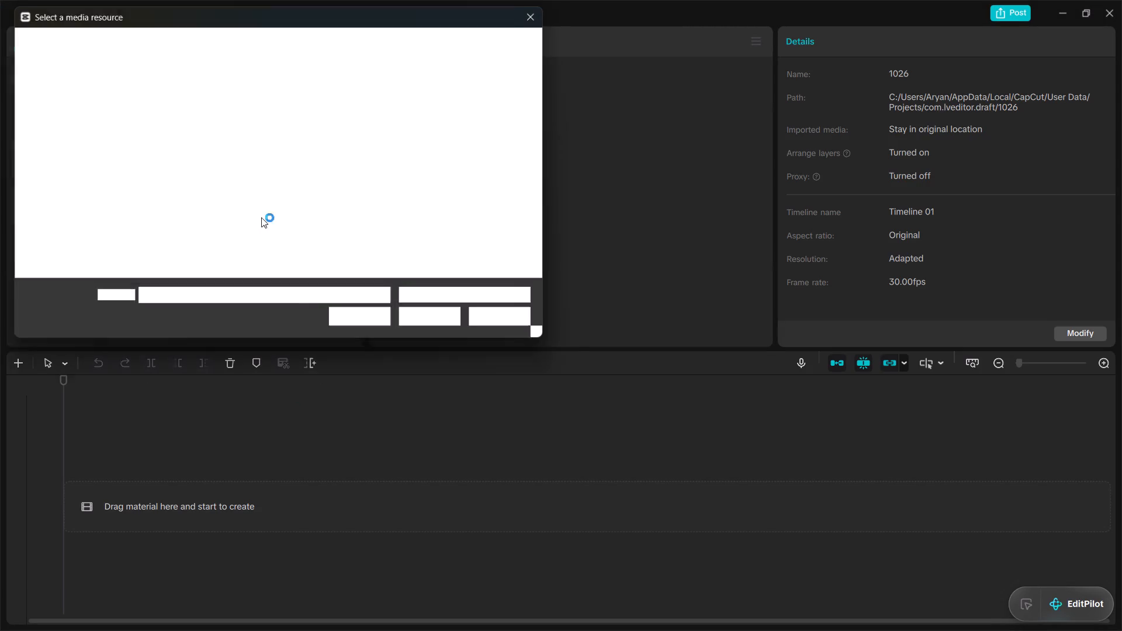
click(535, 8)
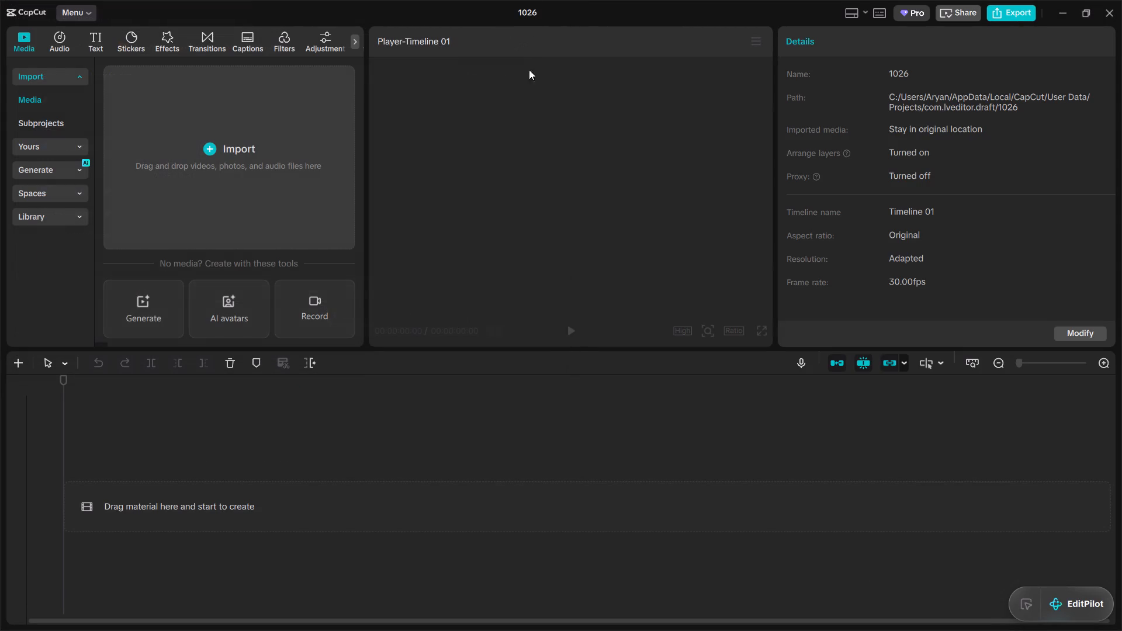
click(1066, 1)
click(1062, 12)
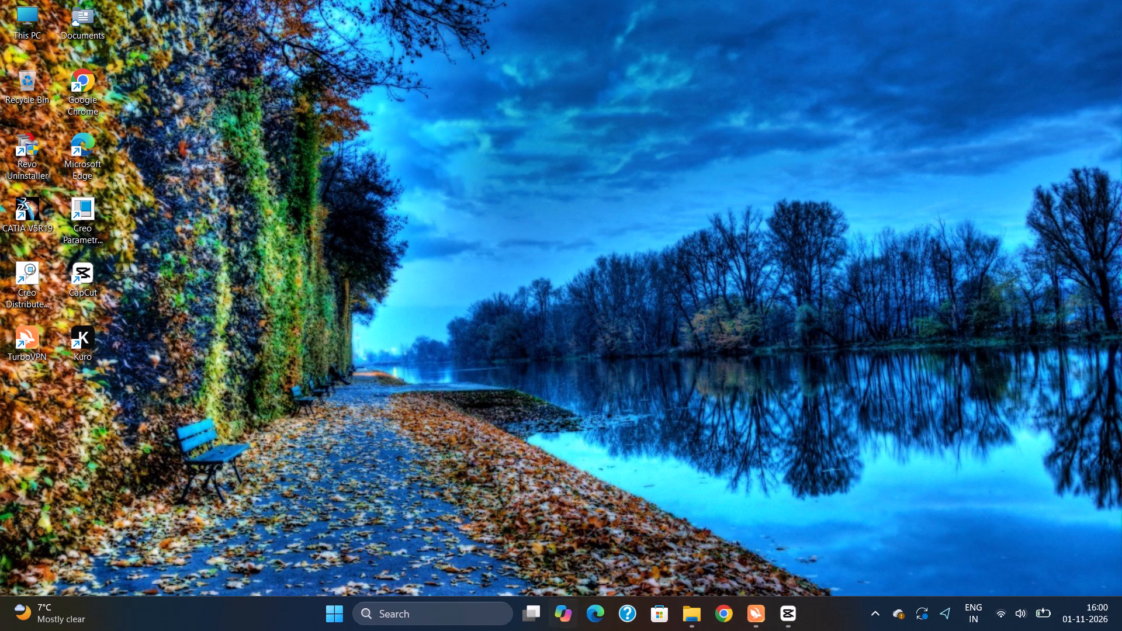
click(695, 612)
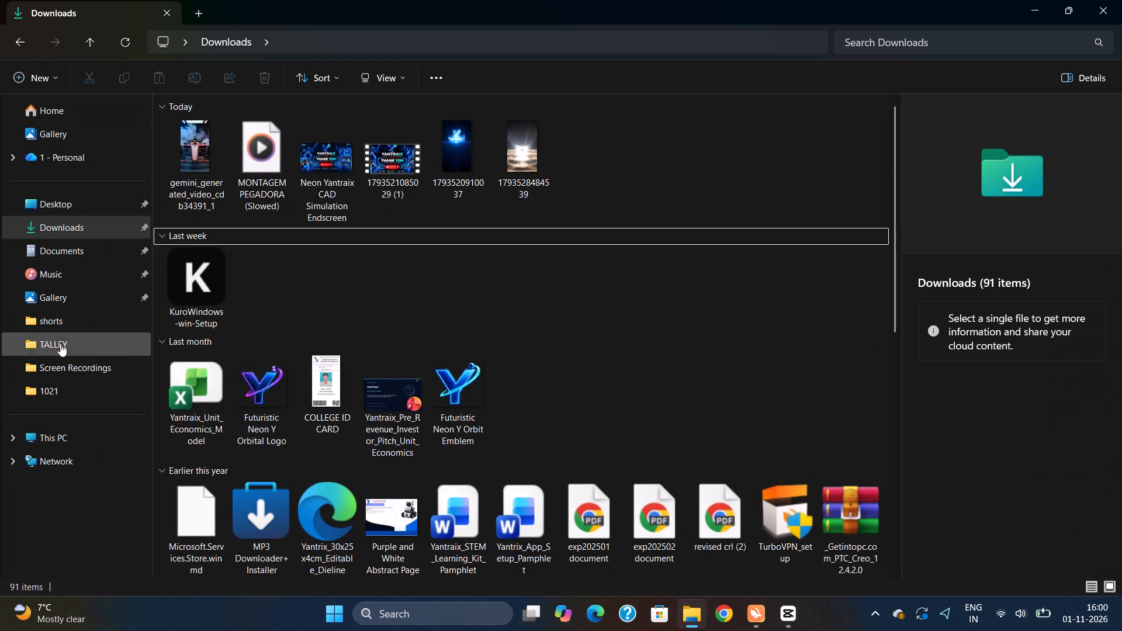
click(71, 373)
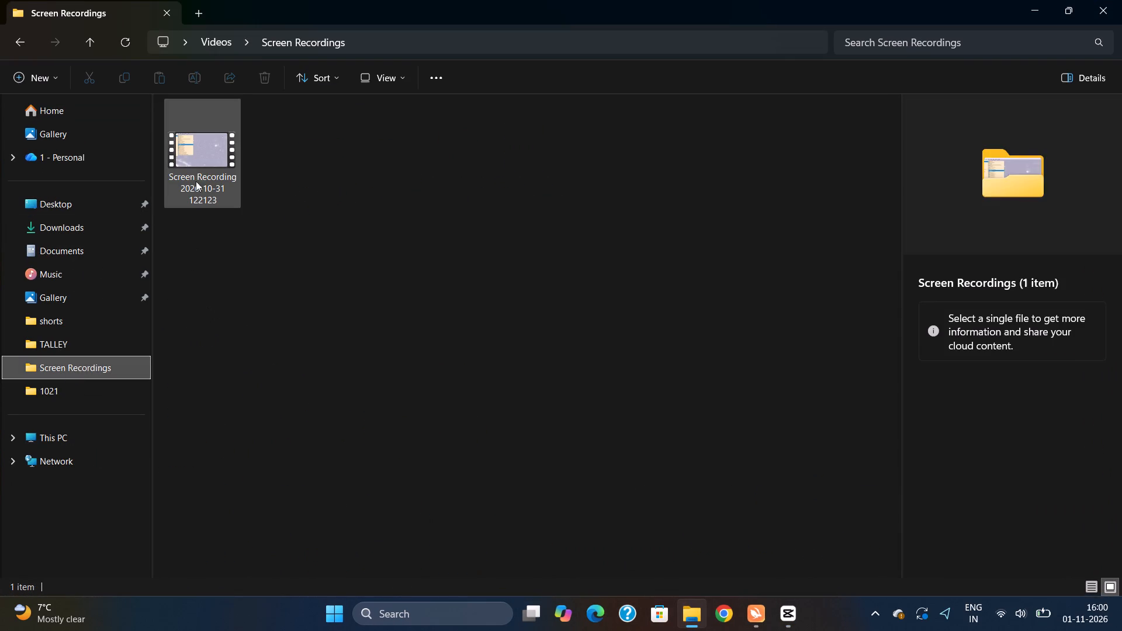
click(197, 168)
click(272, 72)
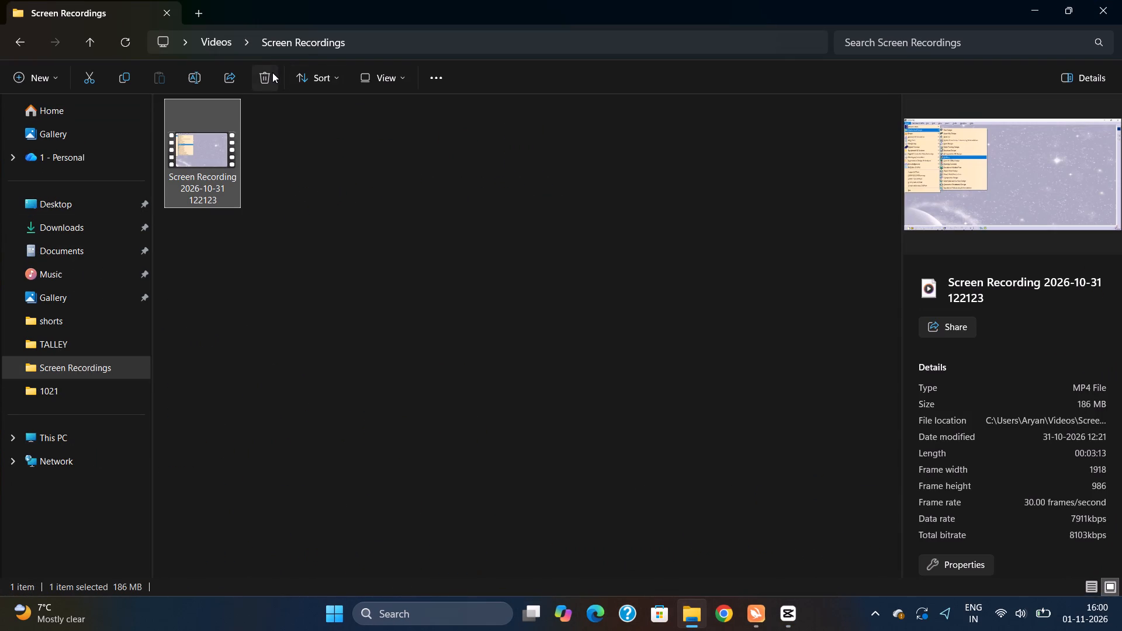
Import the gemini_generated_video_cdb34391_1 video from Downloads into the CapCut project's media and add it to the timeline.
click(67, 231)
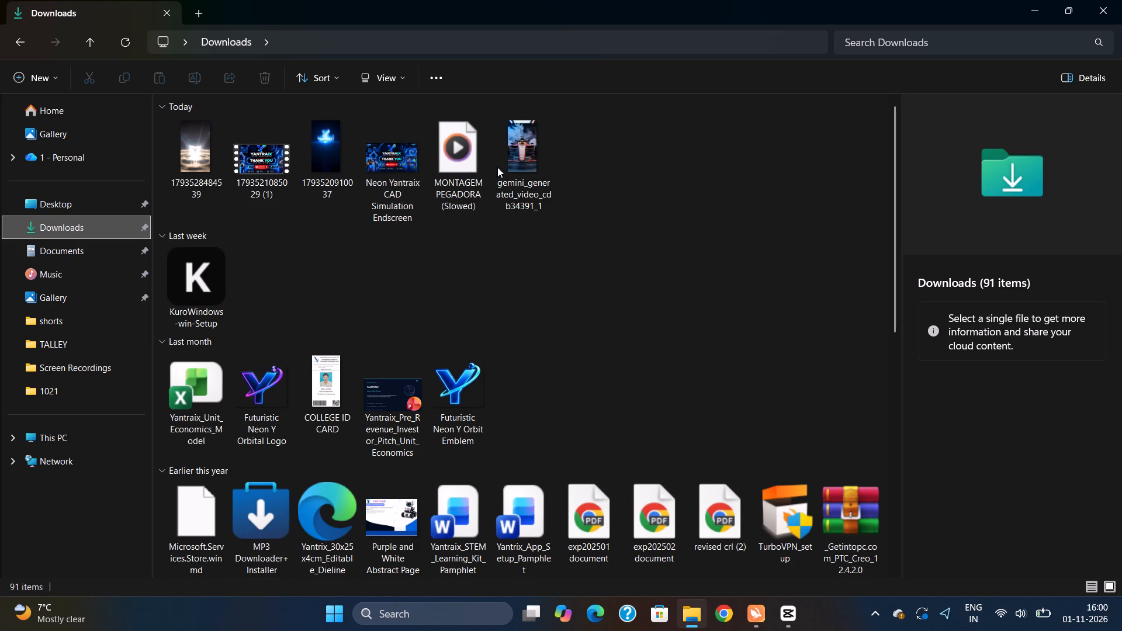
click(477, 154)
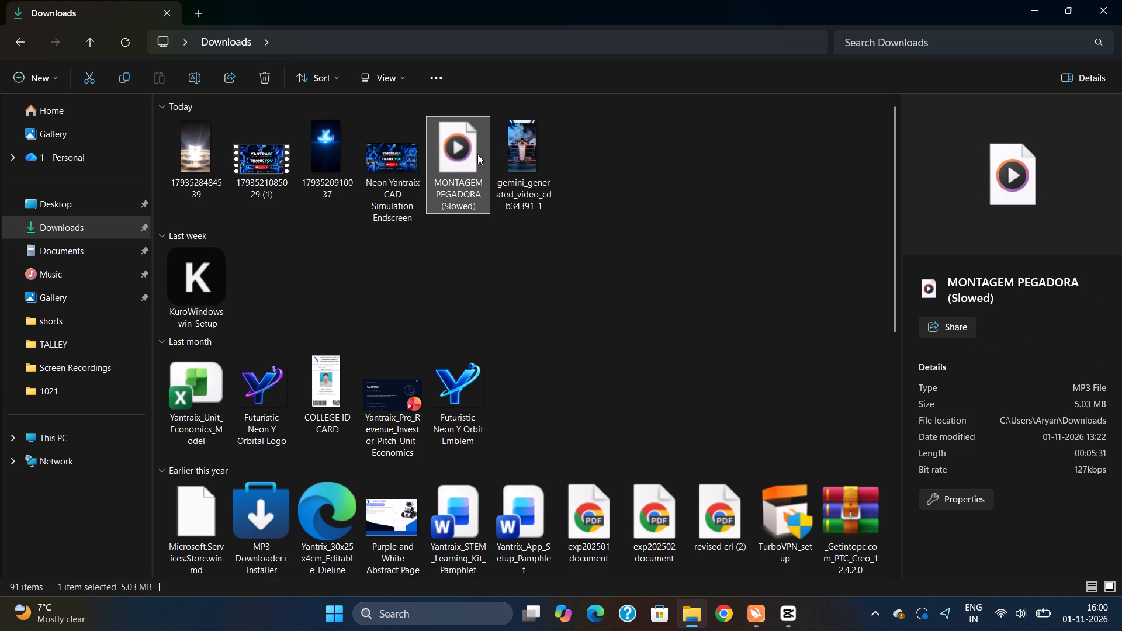
drag(521, 149, 730, 544)
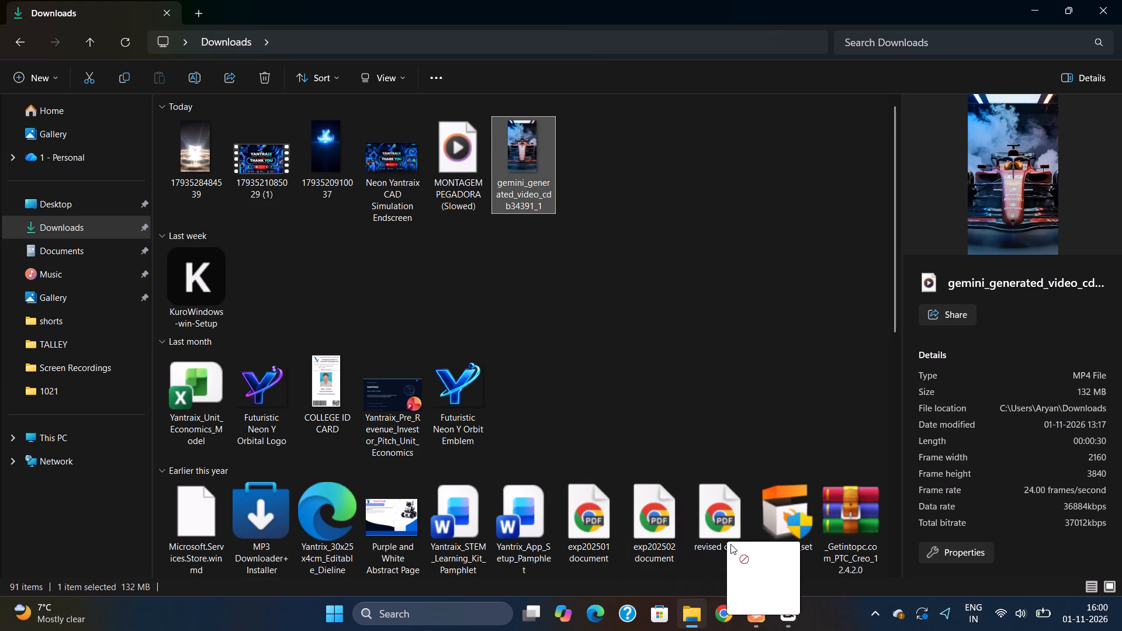
drag(730, 544, 760, 609)
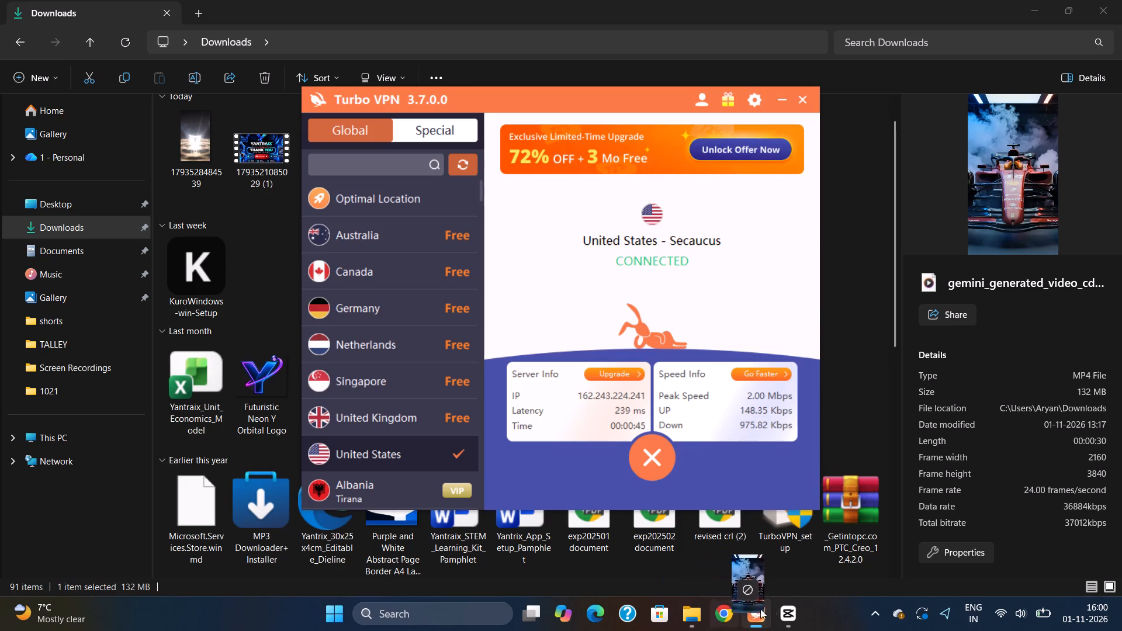
drag(760, 609, 213, 129)
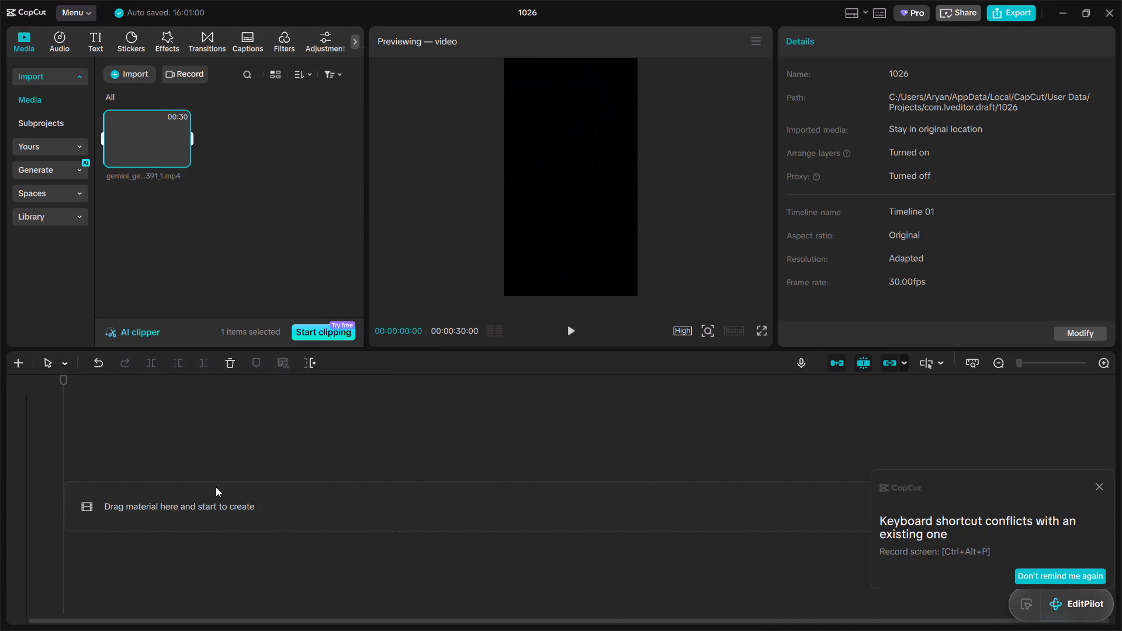
click(182, 157)
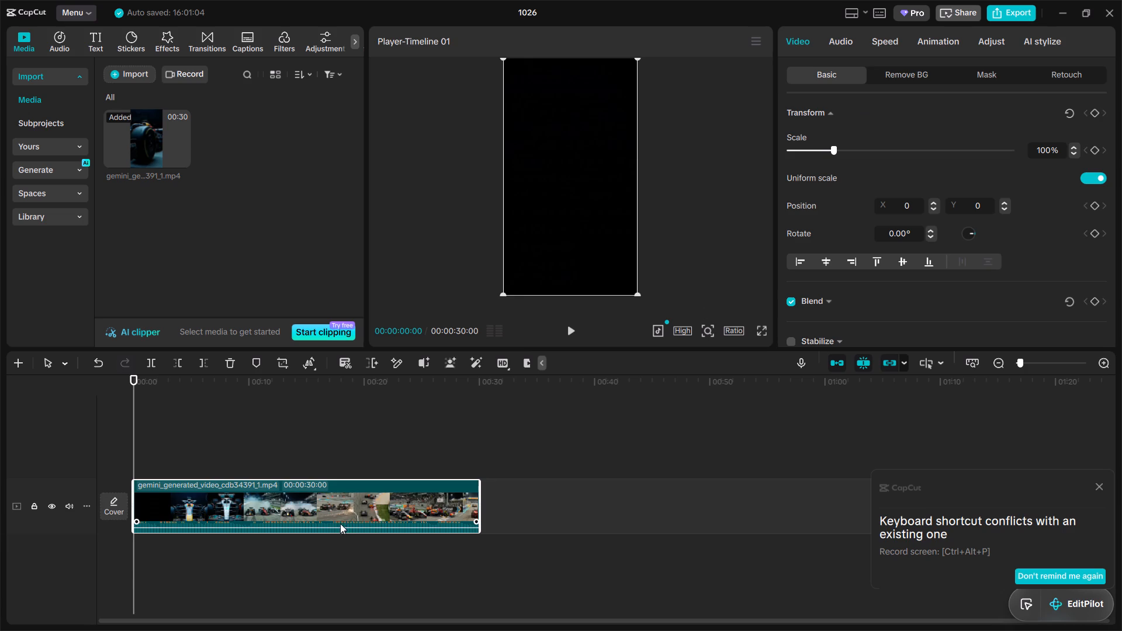
Play the opening seconds of the race car clip in the player and pause it.
click(569, 323)
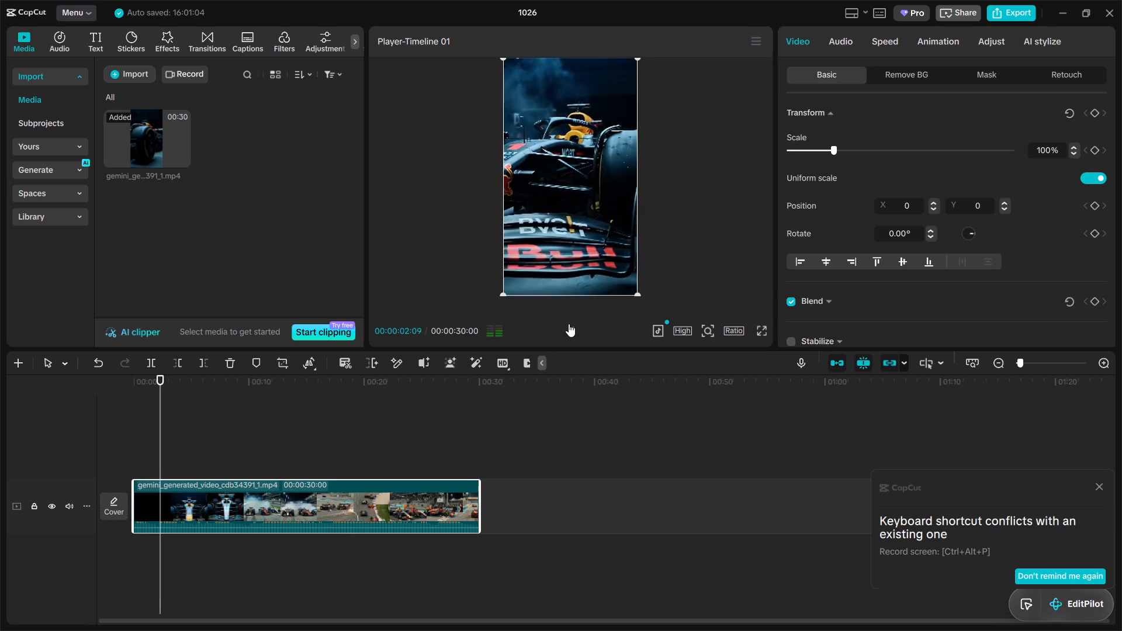
click(570, 324)
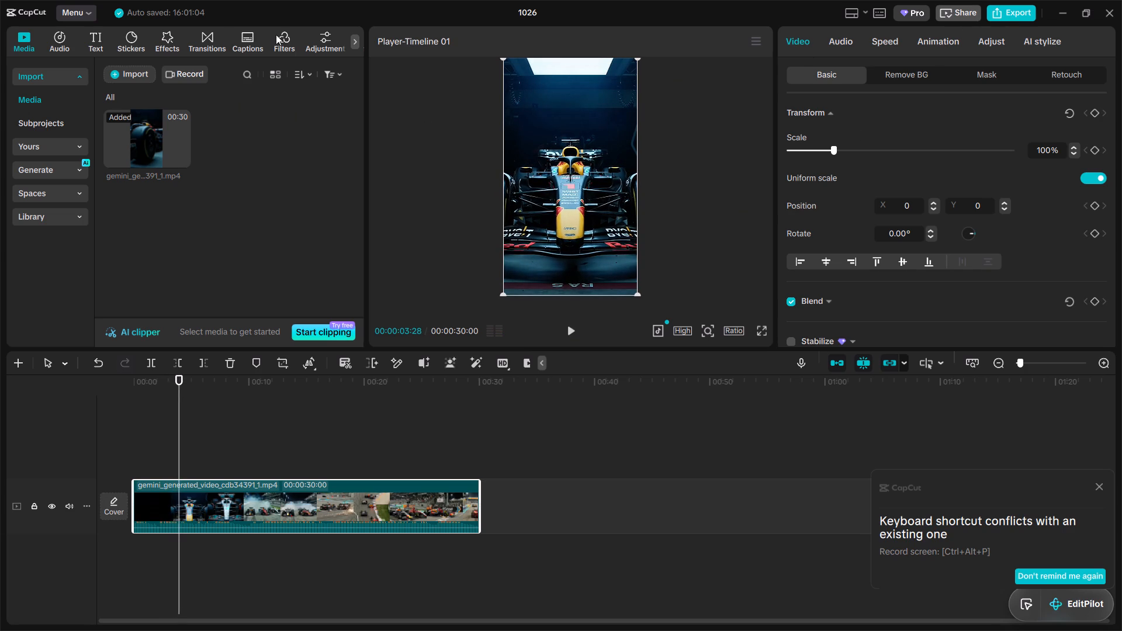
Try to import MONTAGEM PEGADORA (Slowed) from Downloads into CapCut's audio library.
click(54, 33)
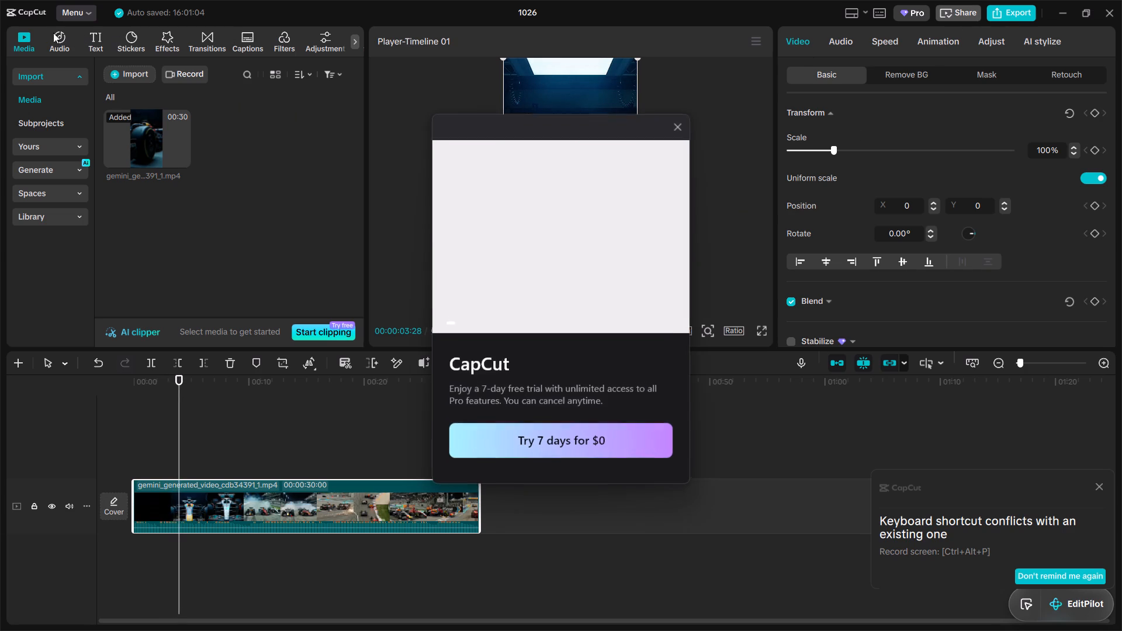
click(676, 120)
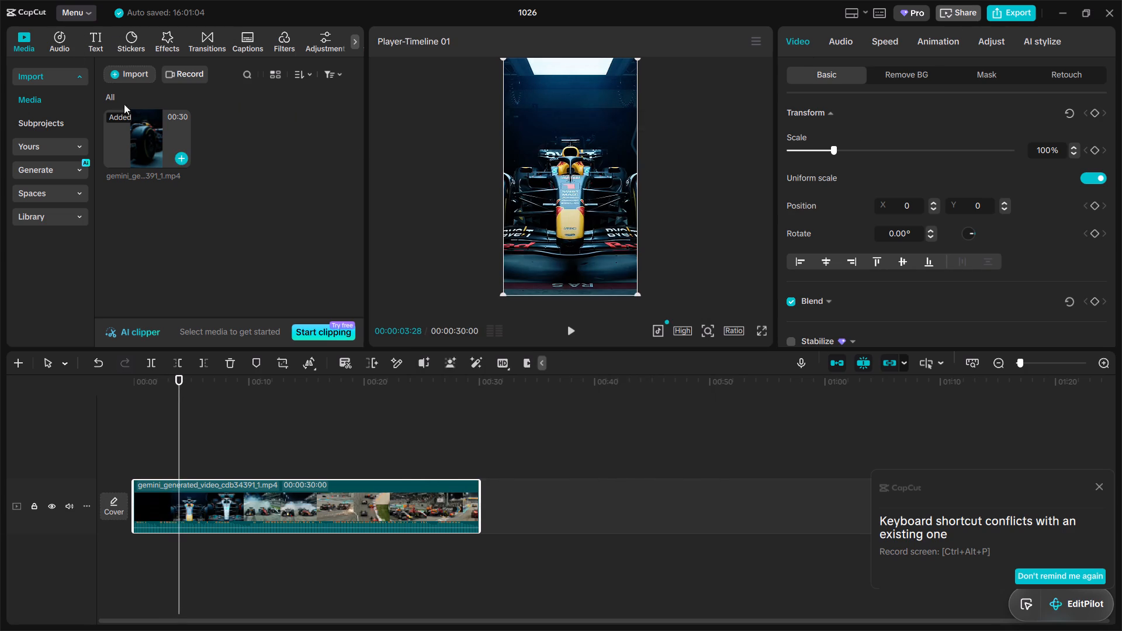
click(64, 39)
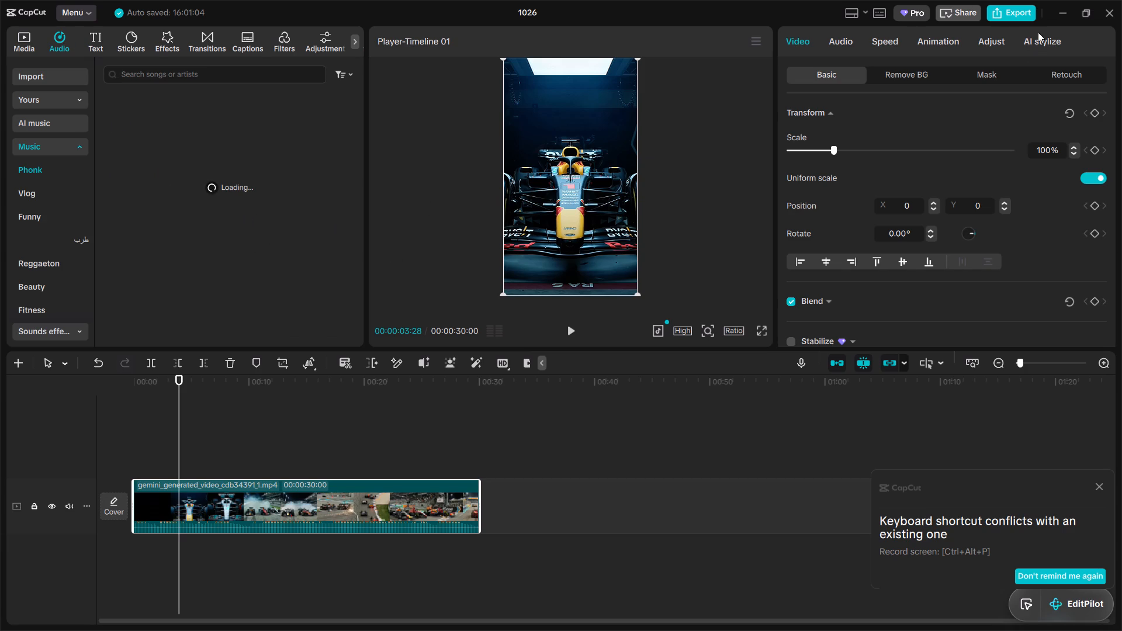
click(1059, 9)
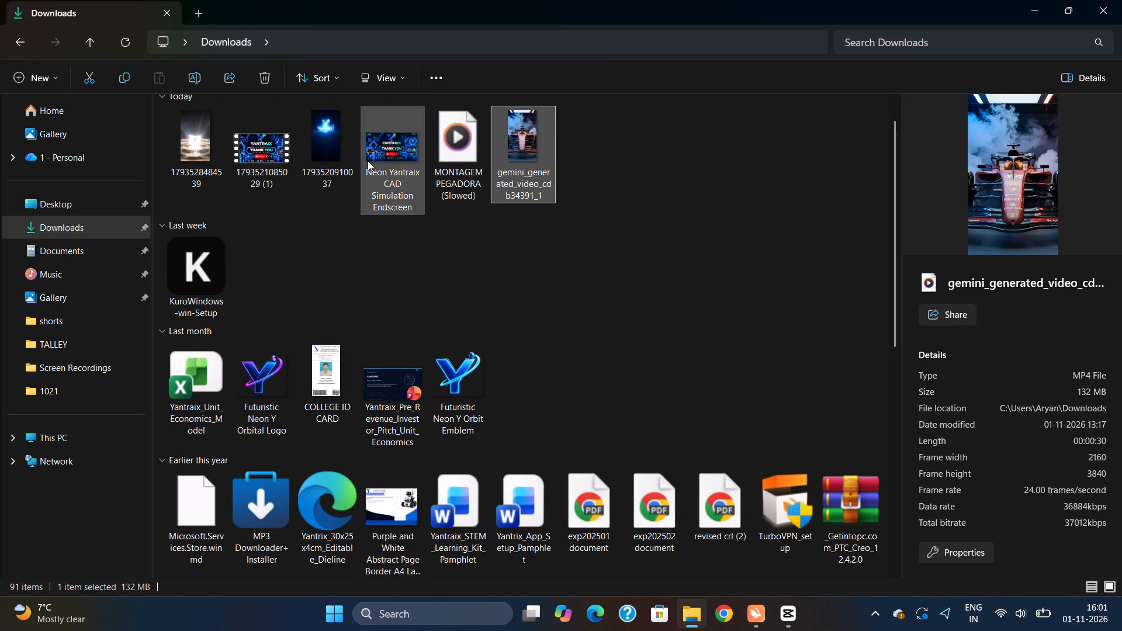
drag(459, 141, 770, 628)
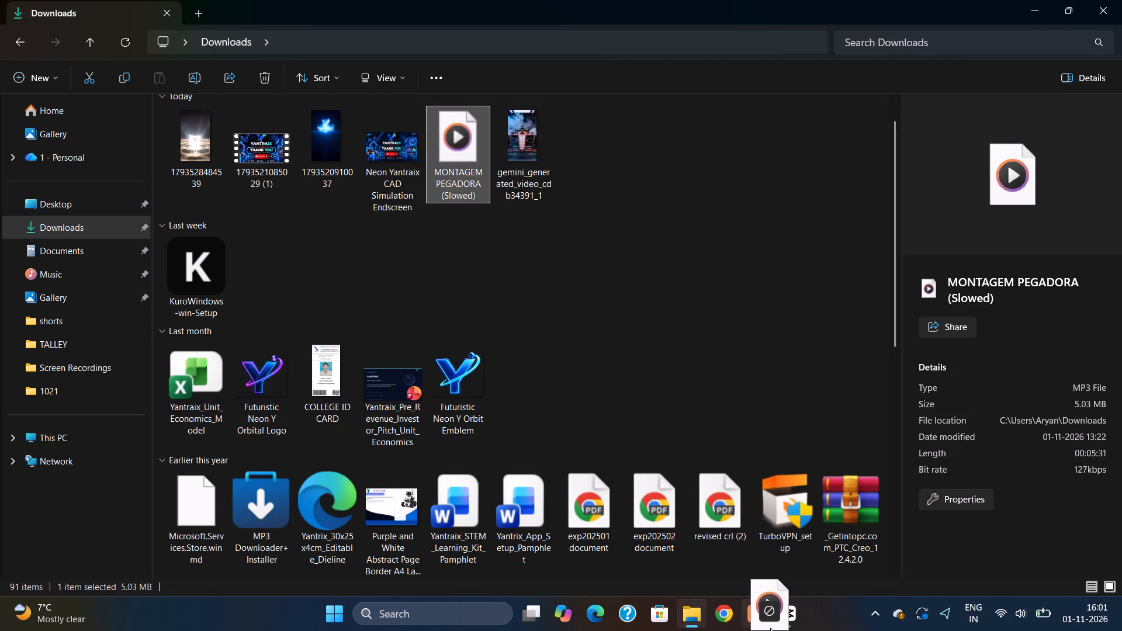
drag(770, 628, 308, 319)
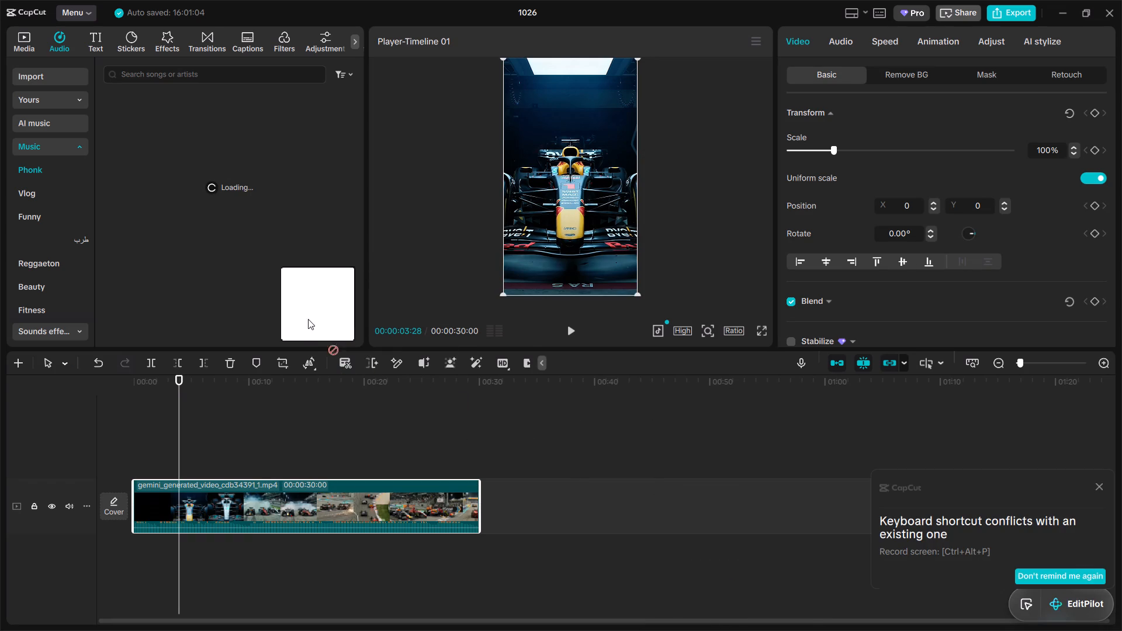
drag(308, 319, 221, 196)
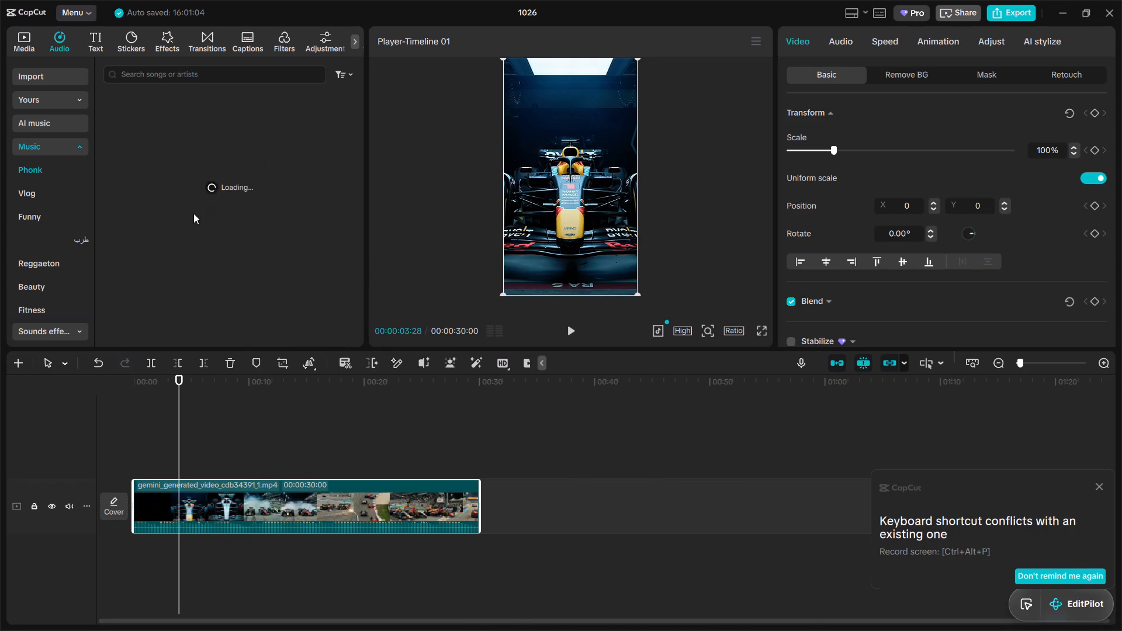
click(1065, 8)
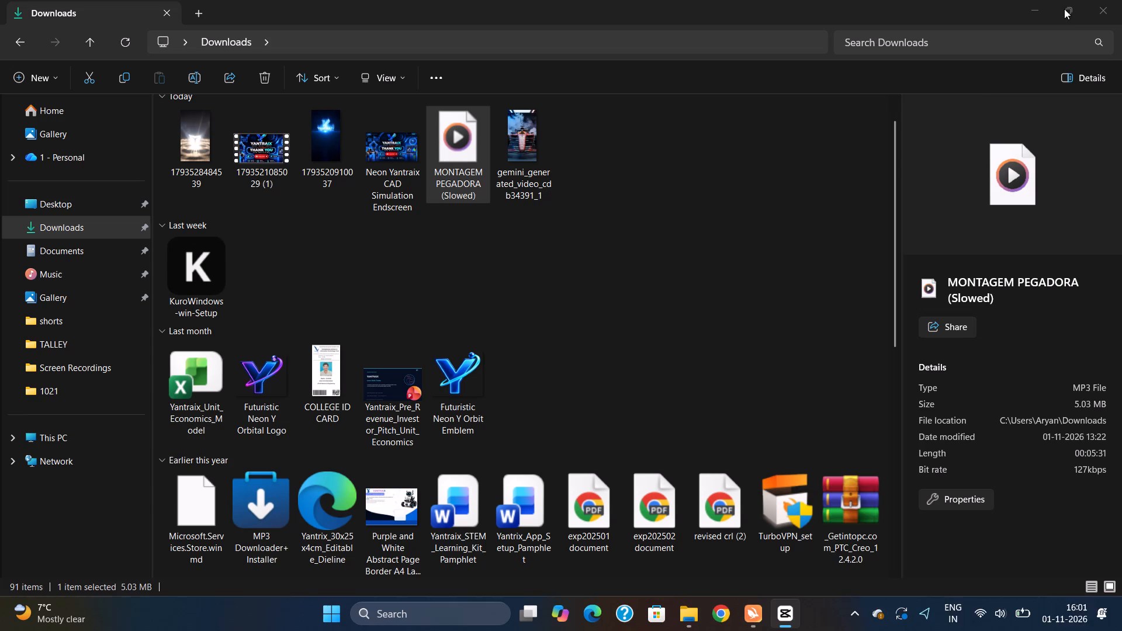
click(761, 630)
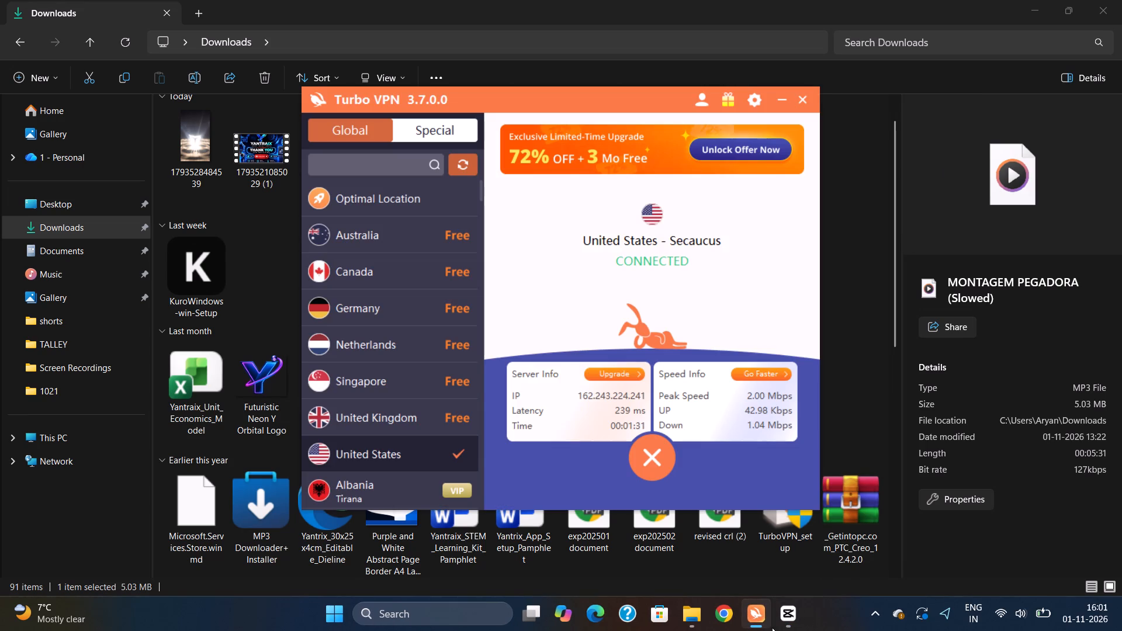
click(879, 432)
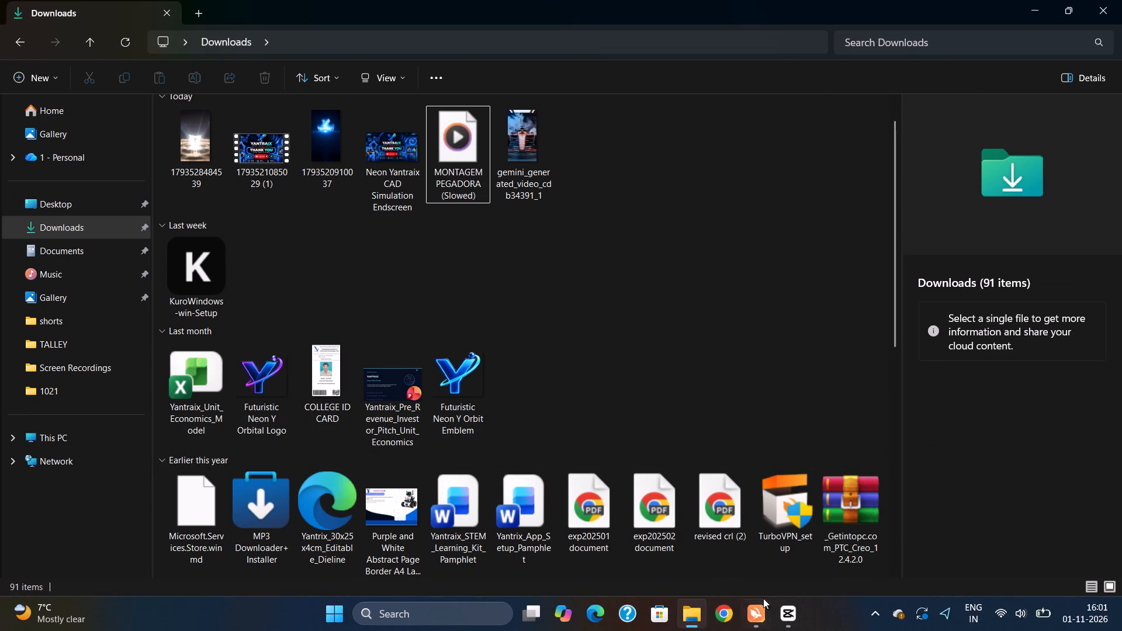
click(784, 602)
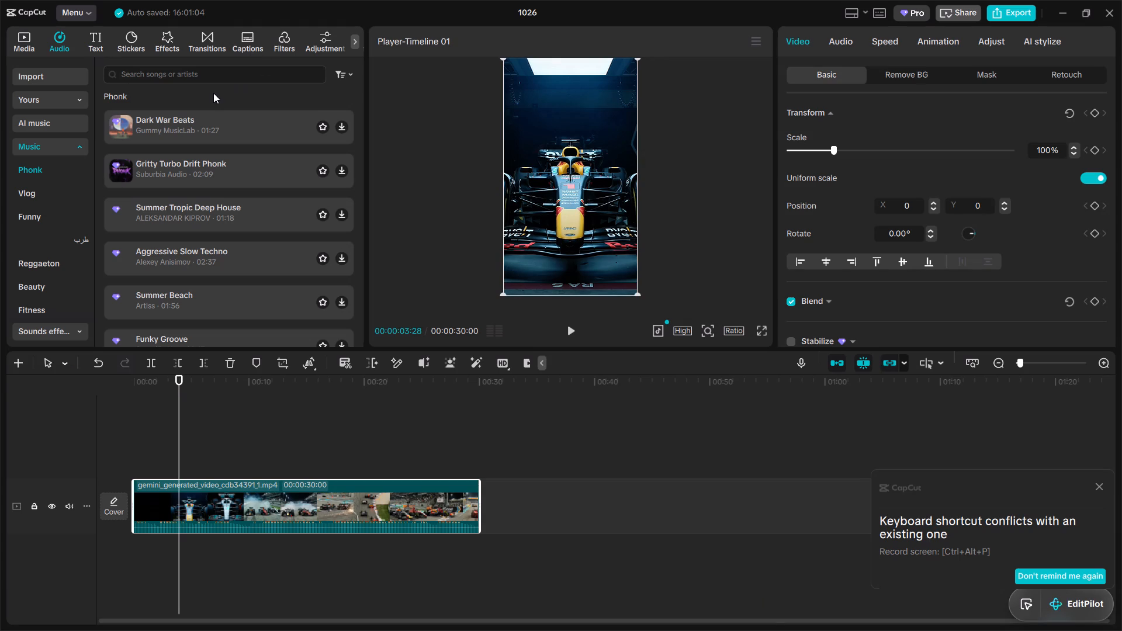
Import MONTAGEM PEGADORA (Slowed) from Downloads into the project media and place it beneath the video at the timeline's start.
click(15, 47)
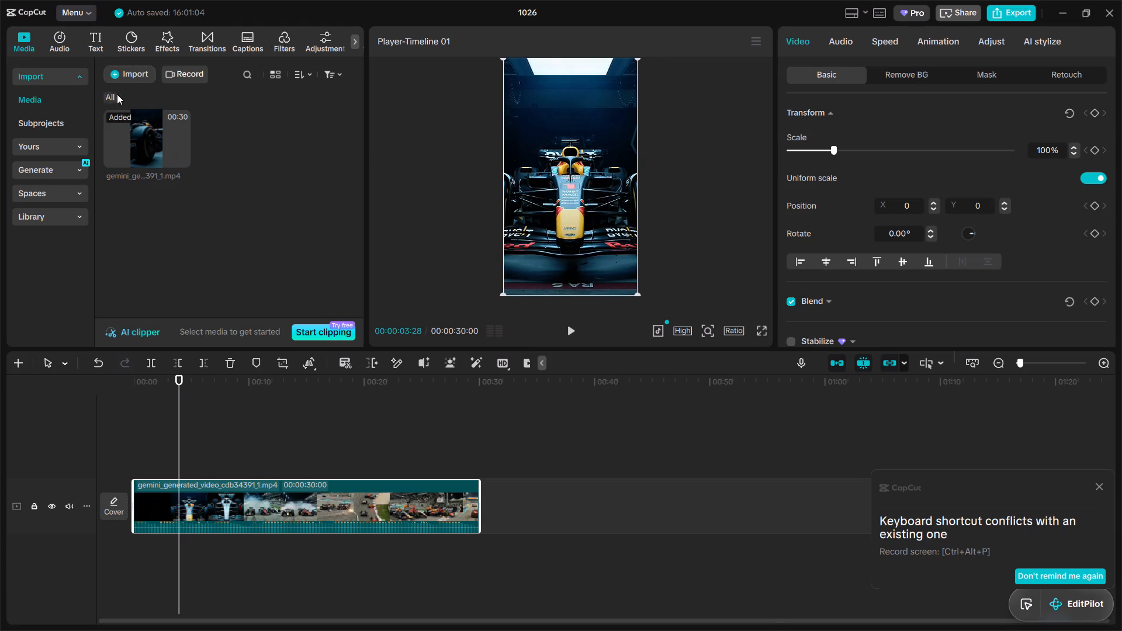
click(1054, 16)
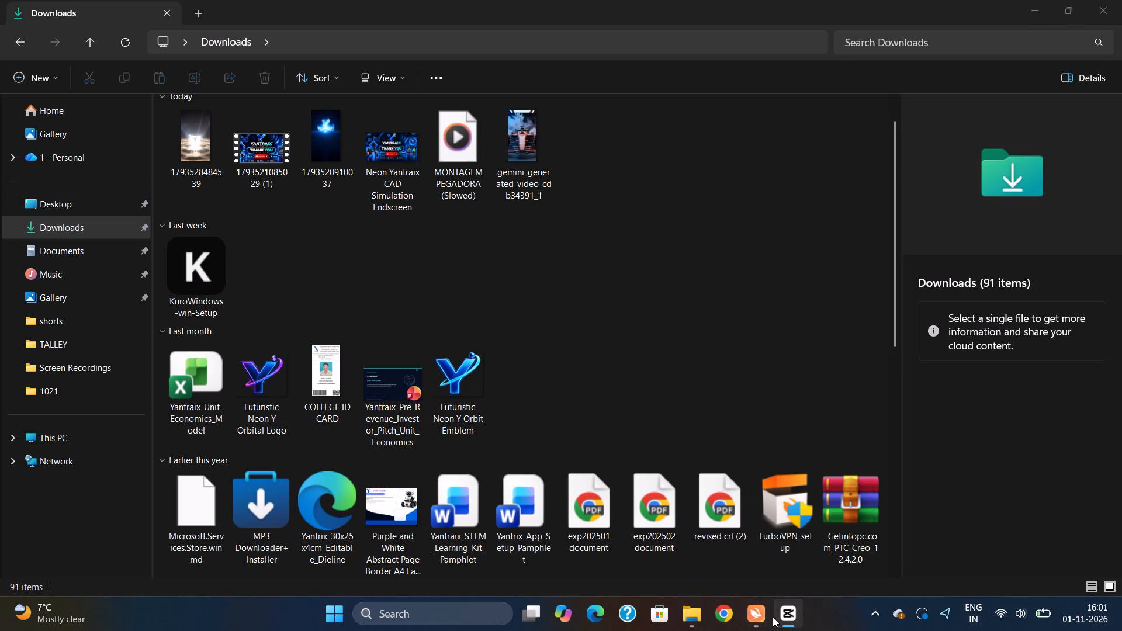
drag(451, 140, 774, 524)
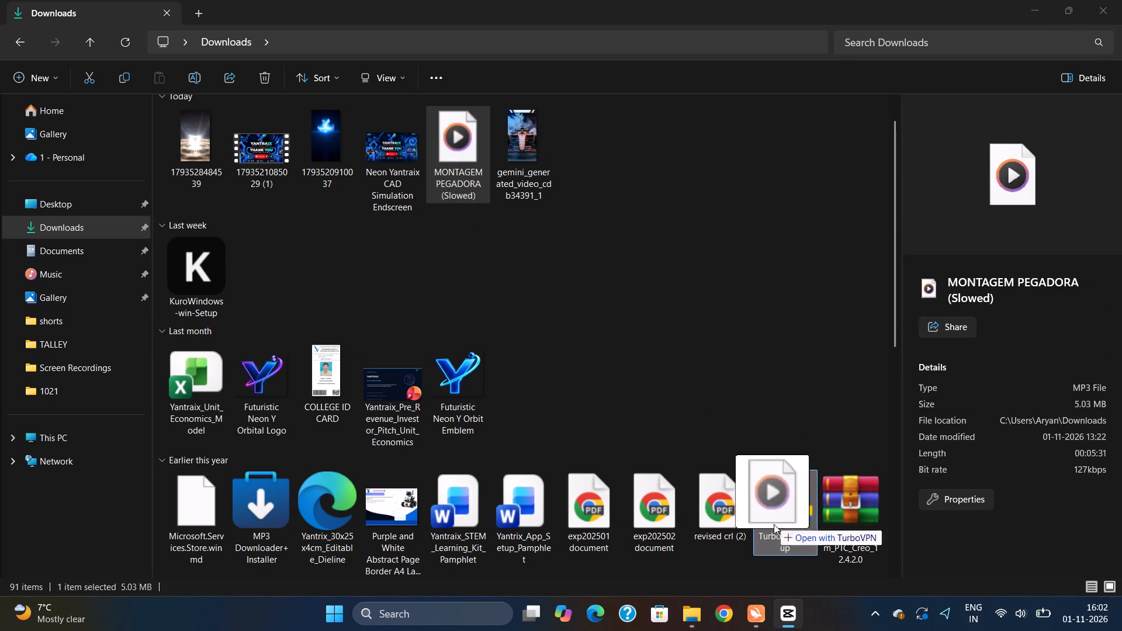
drag(774, 524, 181, 197)
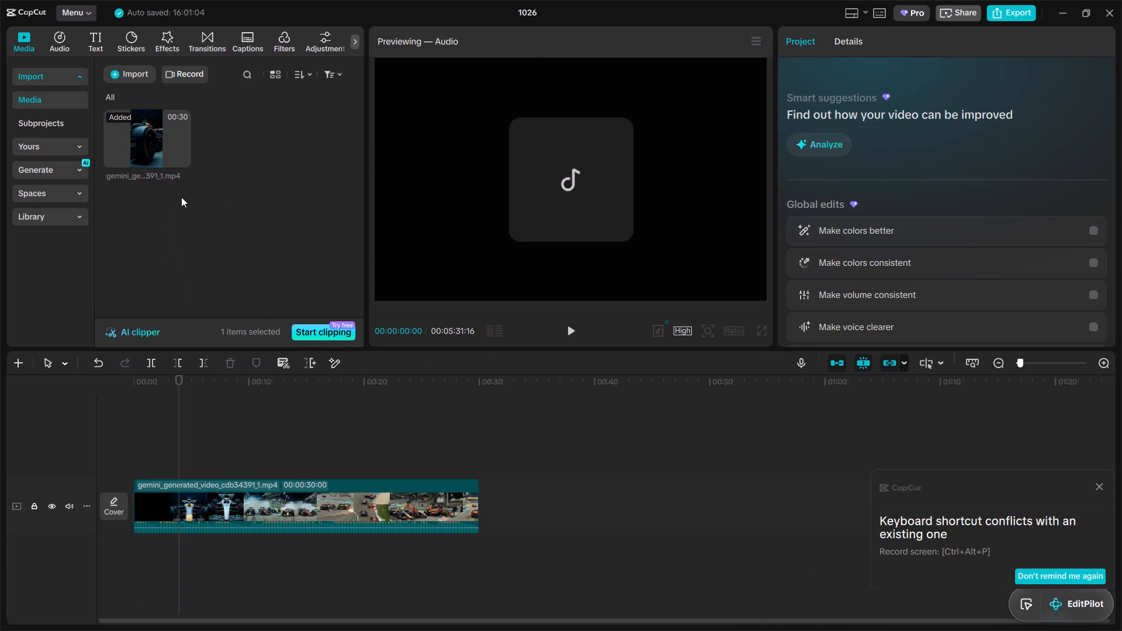
drag(262, 139, 260, 407)
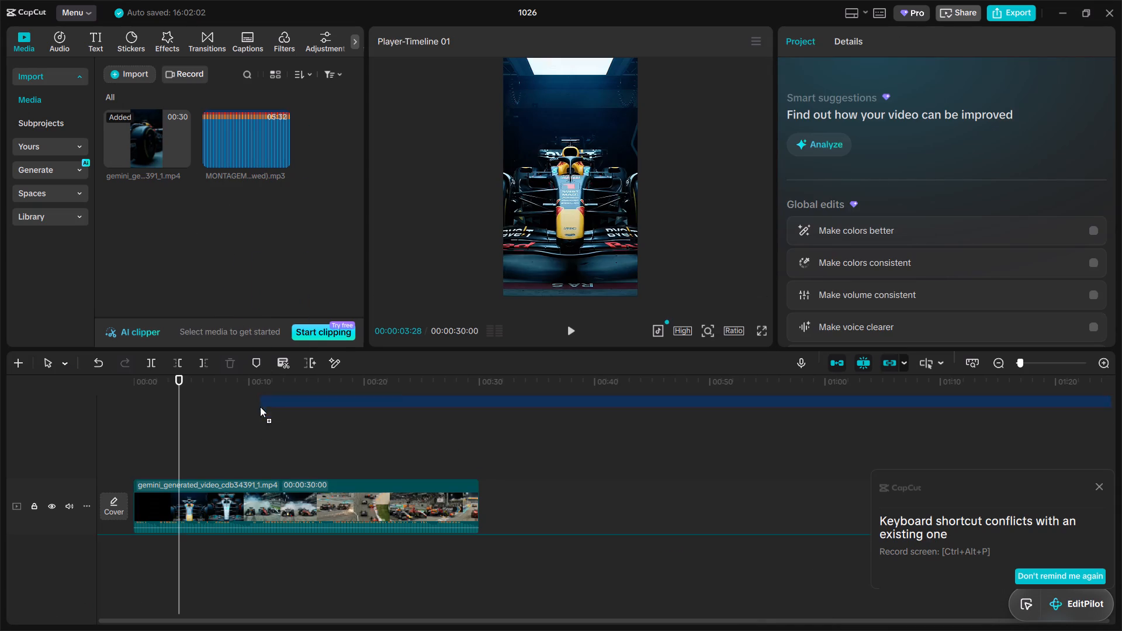
drag(260, 407, 131, 554)
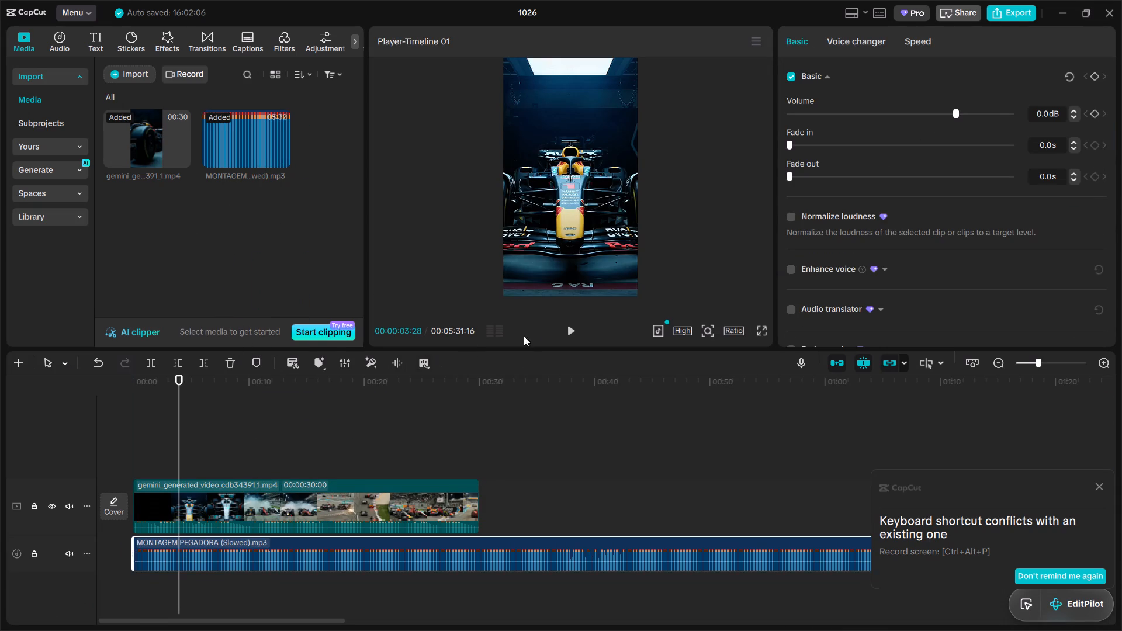
Play the race car video together with the music, restarting from the beginning of the timeline.
click(566, 328)
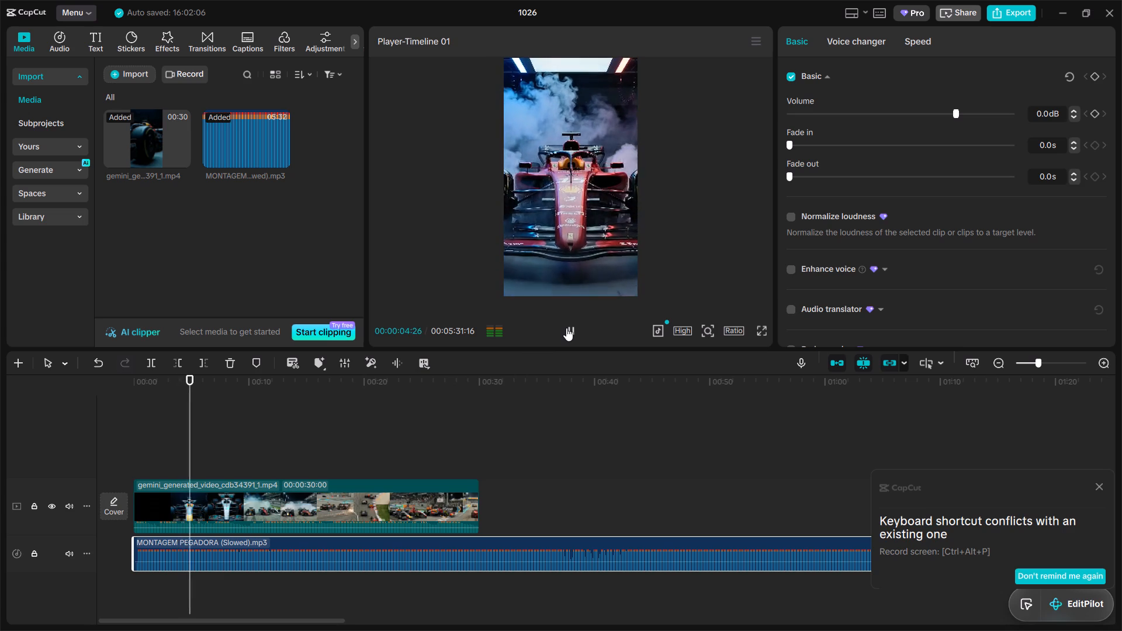
click(132, 438)
click(143, 438)
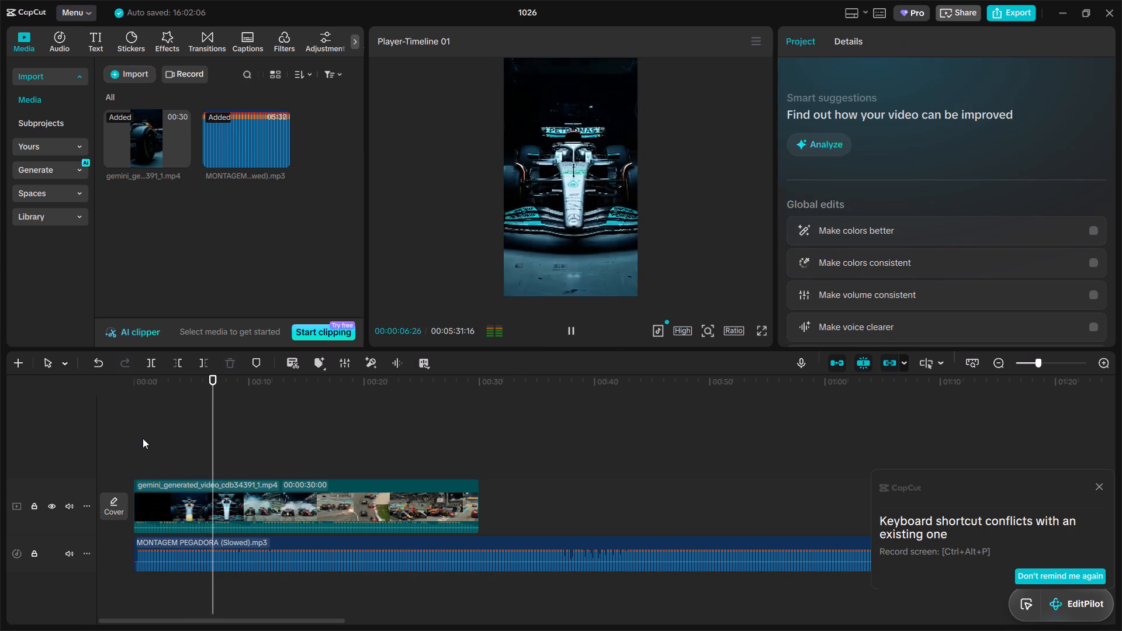
drag(143, 438, 134, 434)
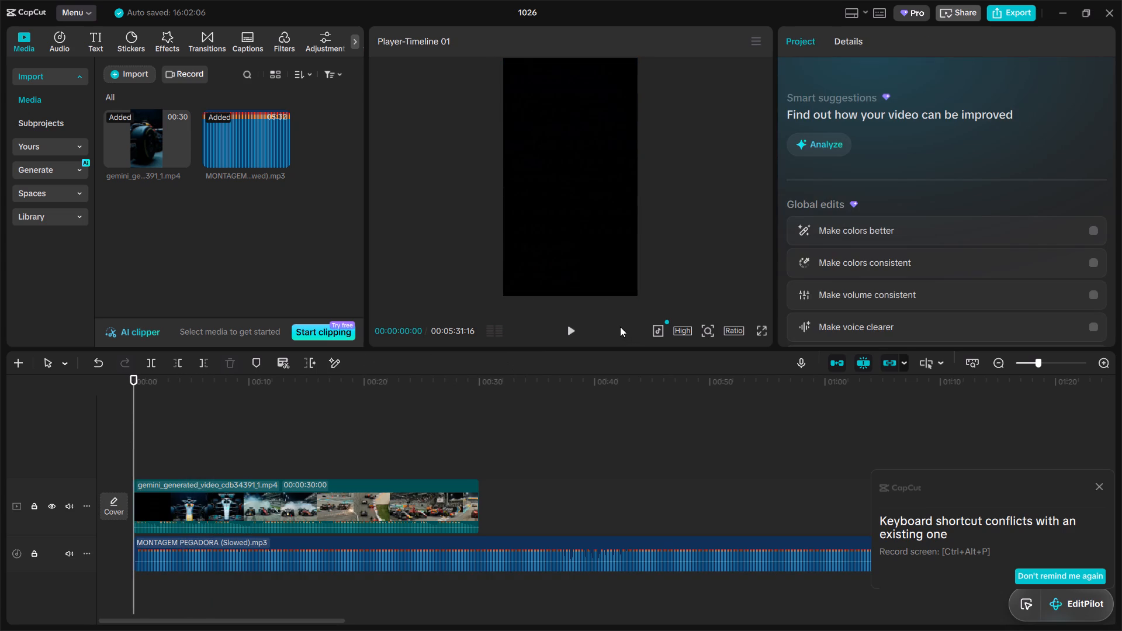
click(568, 329)
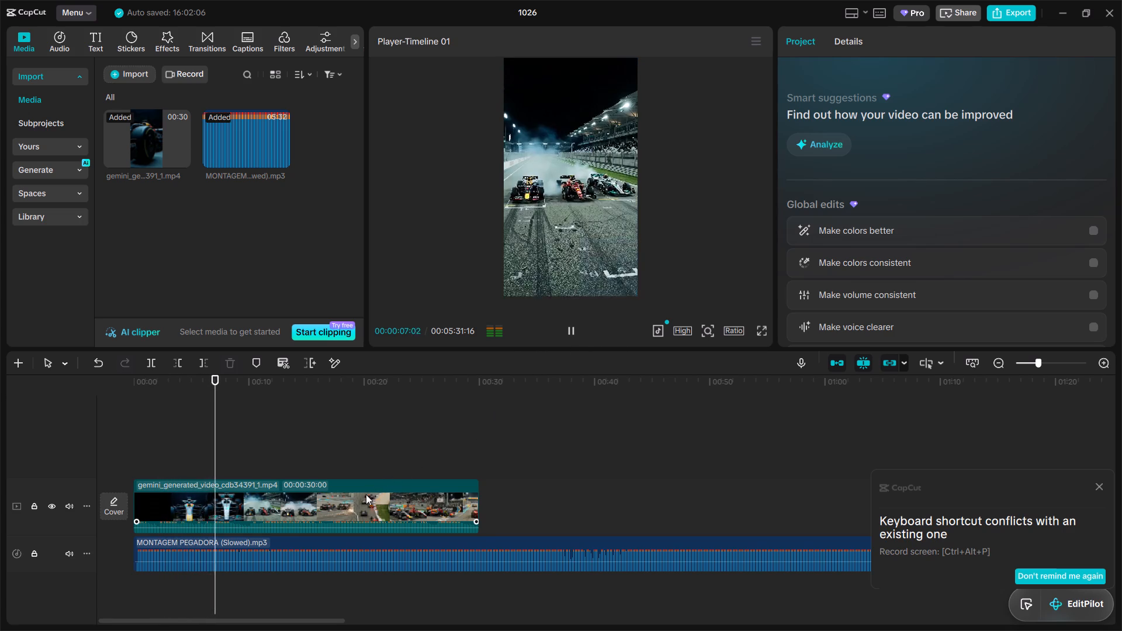
Lower the volume of the MONTAGEM PEGADORA (Slowed) music track to about -4.6 dB.
click(291, 528)
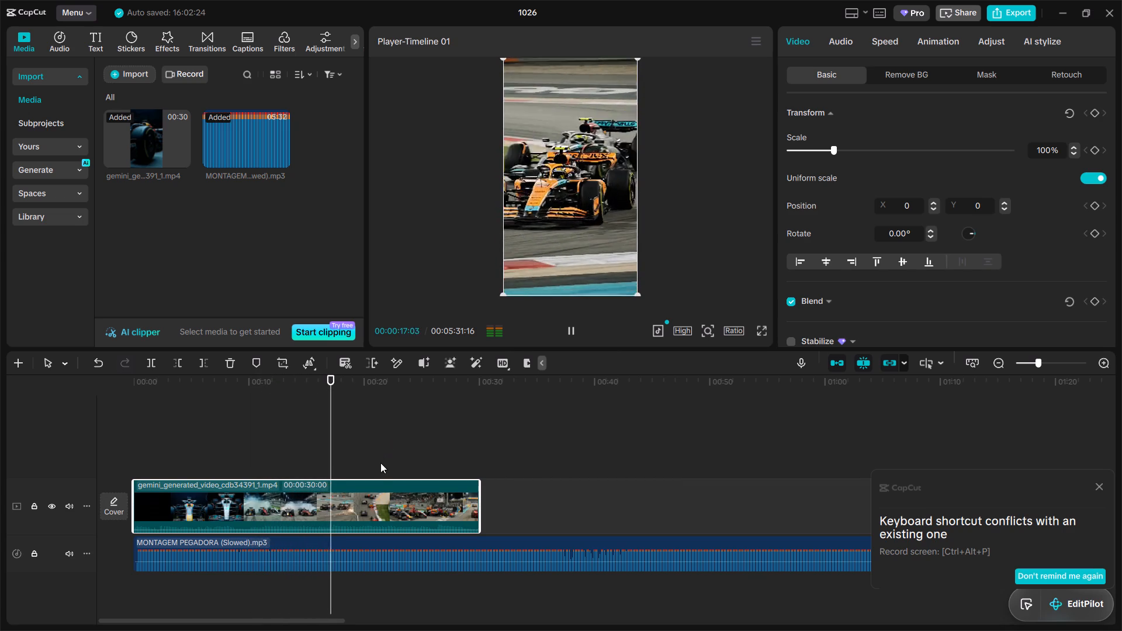
click(378, 560)
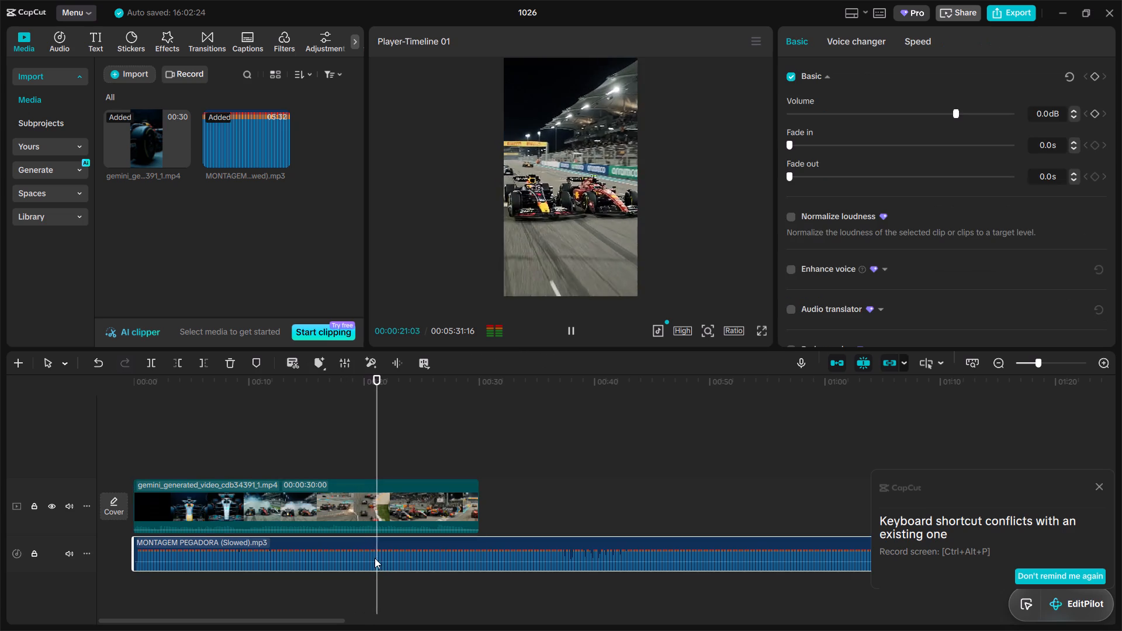
click(371, 556)
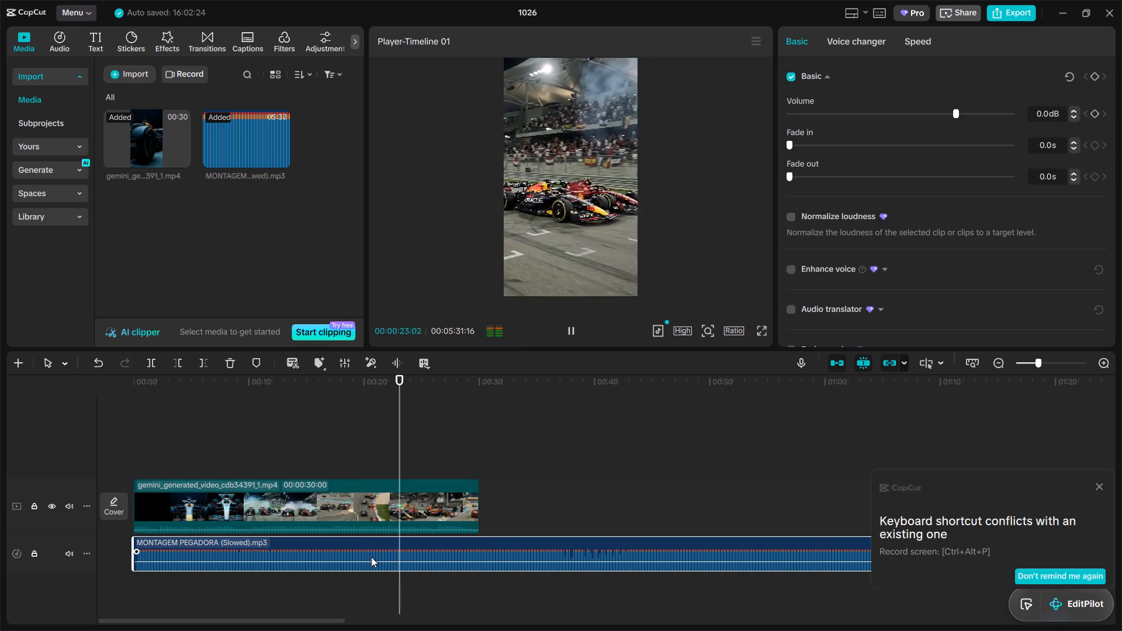
click(370, 563)
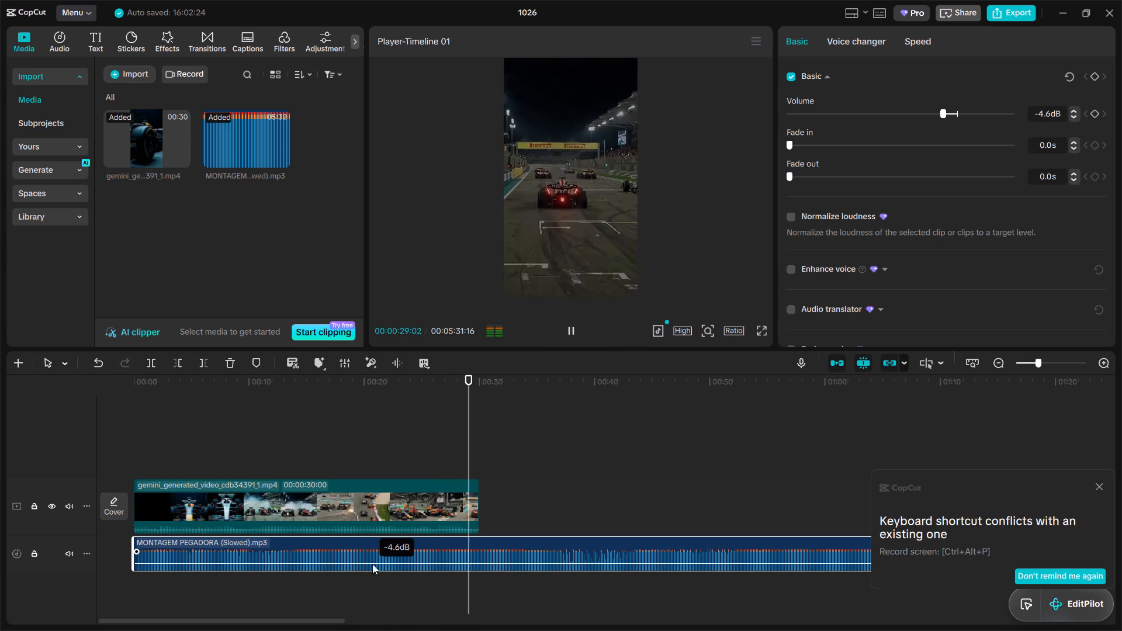
Replay the video with the quieter music from about 00:00:01:08 through to the finish-line shot.
click(148, 606)
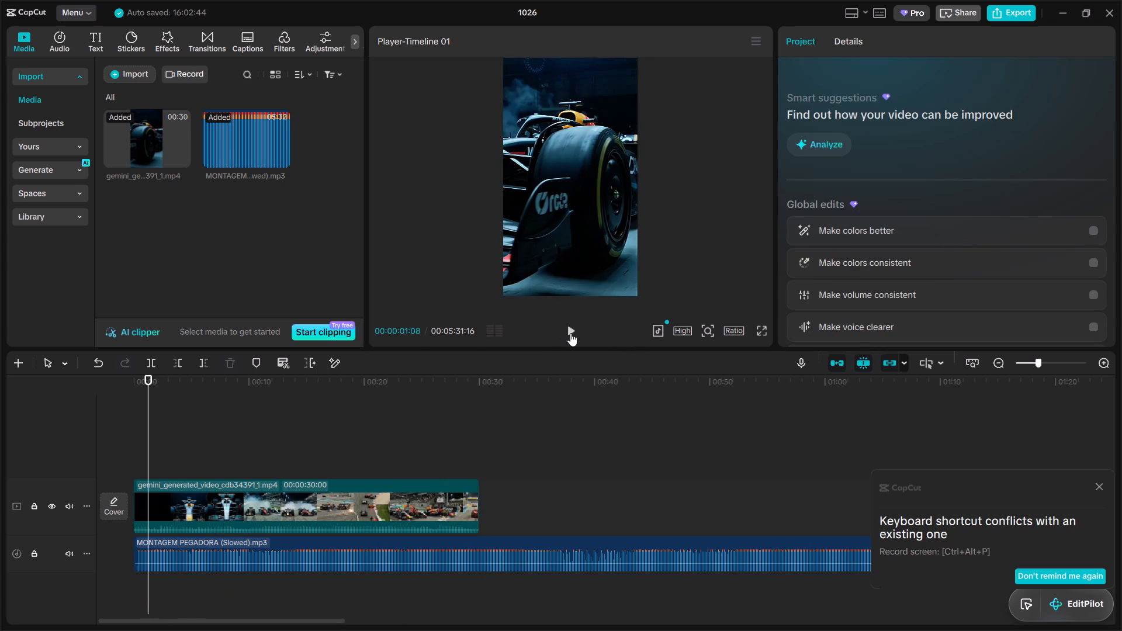
click(573, 334)
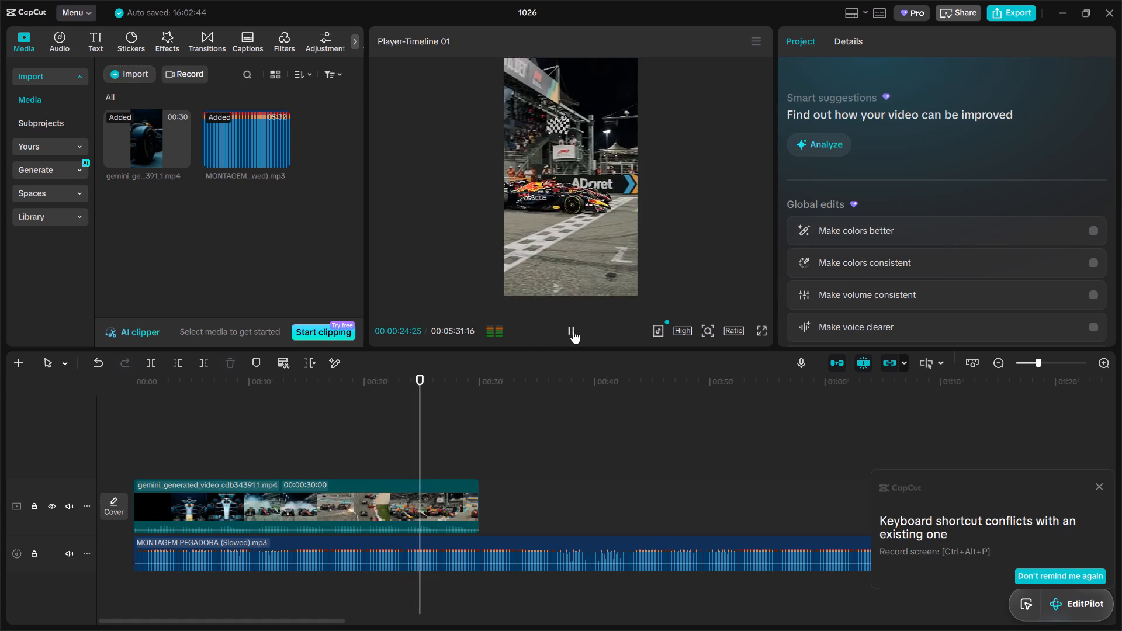
Split the race car video at 00:00:23:21, just before the cars reach the finish line.
click(417, 454)
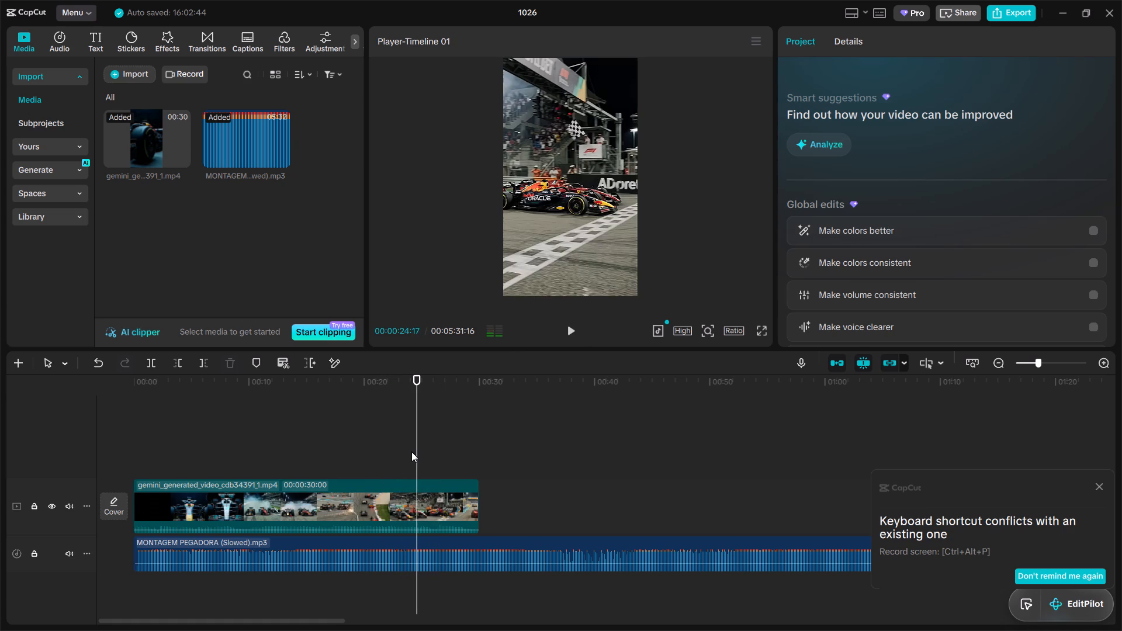
click(399, 452)
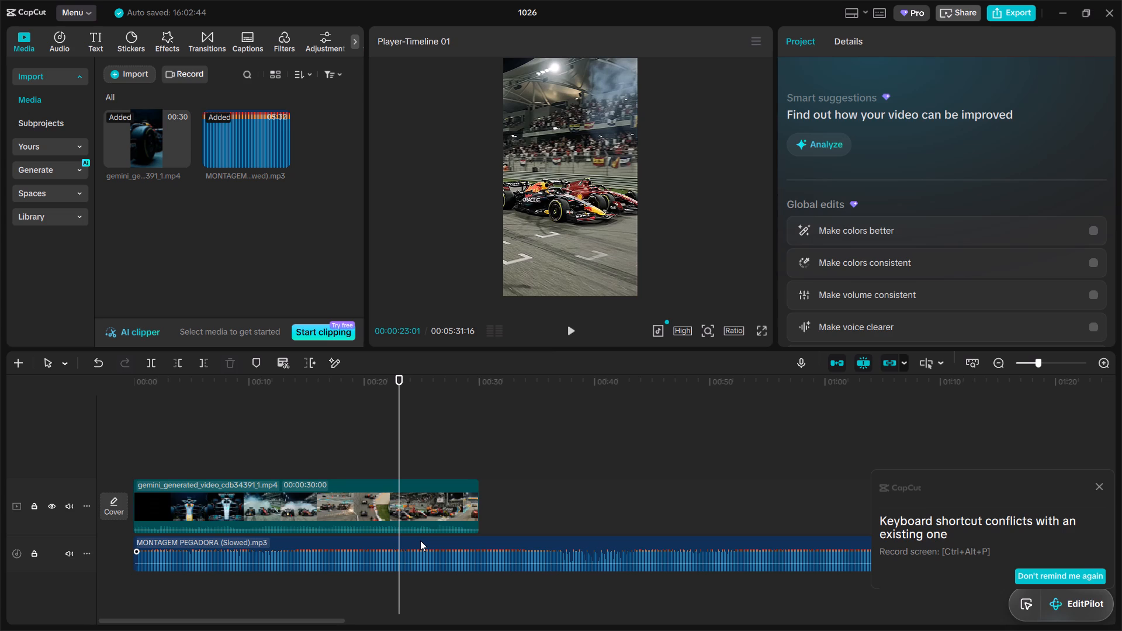
ctrl+scroll(420, 540, up, 16)
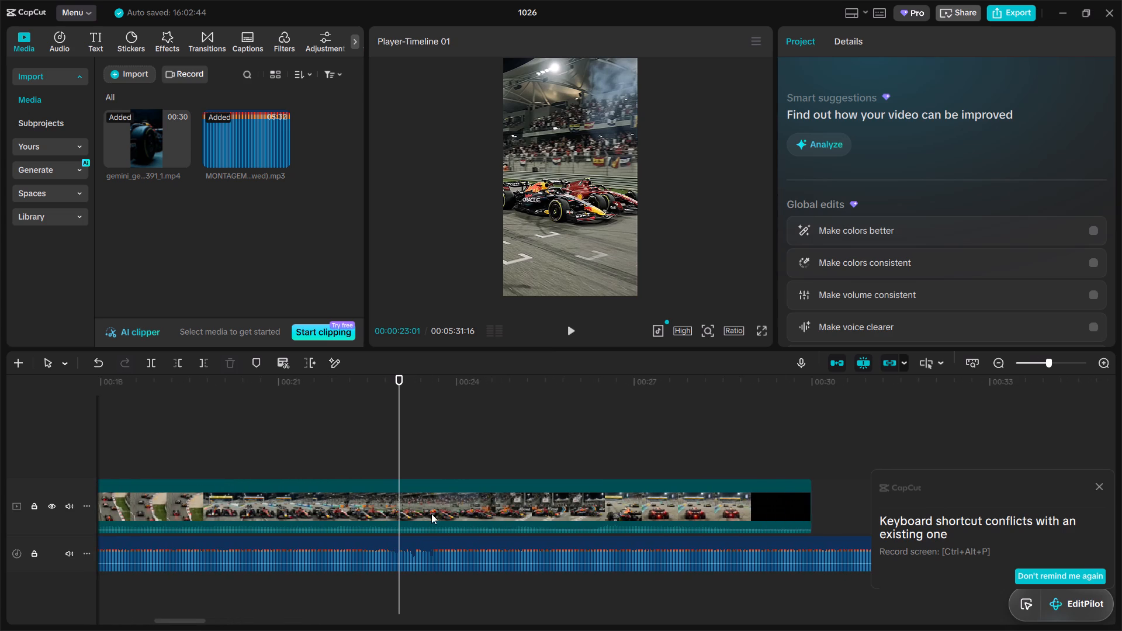
click(439, 442)
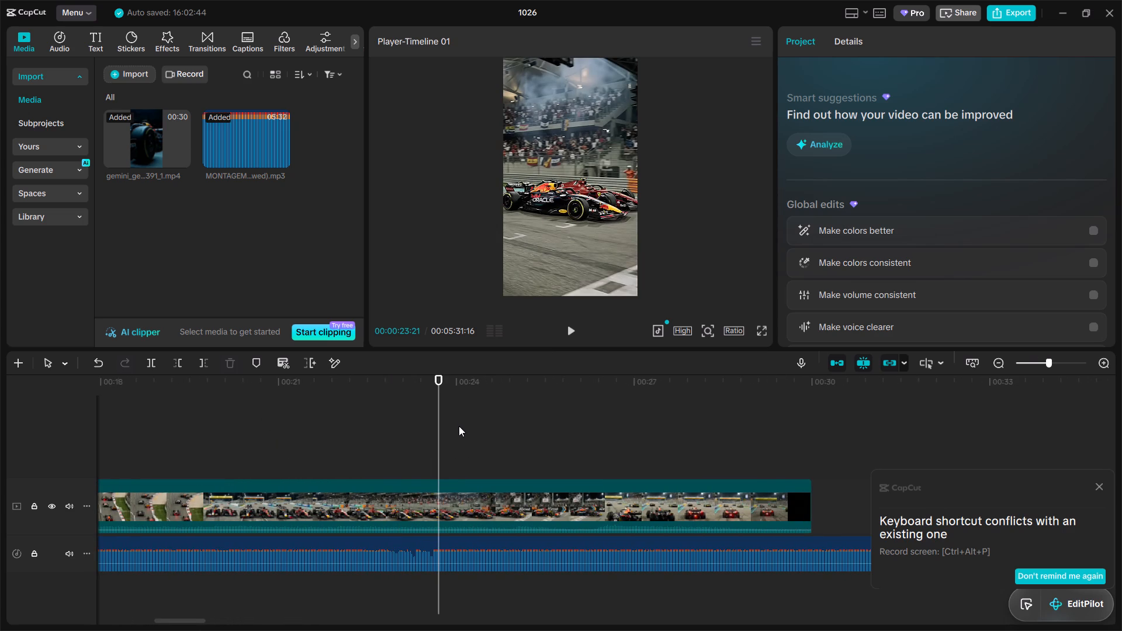
click(151, 363)
Split the race car video again at 00:00:25:21, as the leading car crosses the chequered finish line.
click(474, 467)
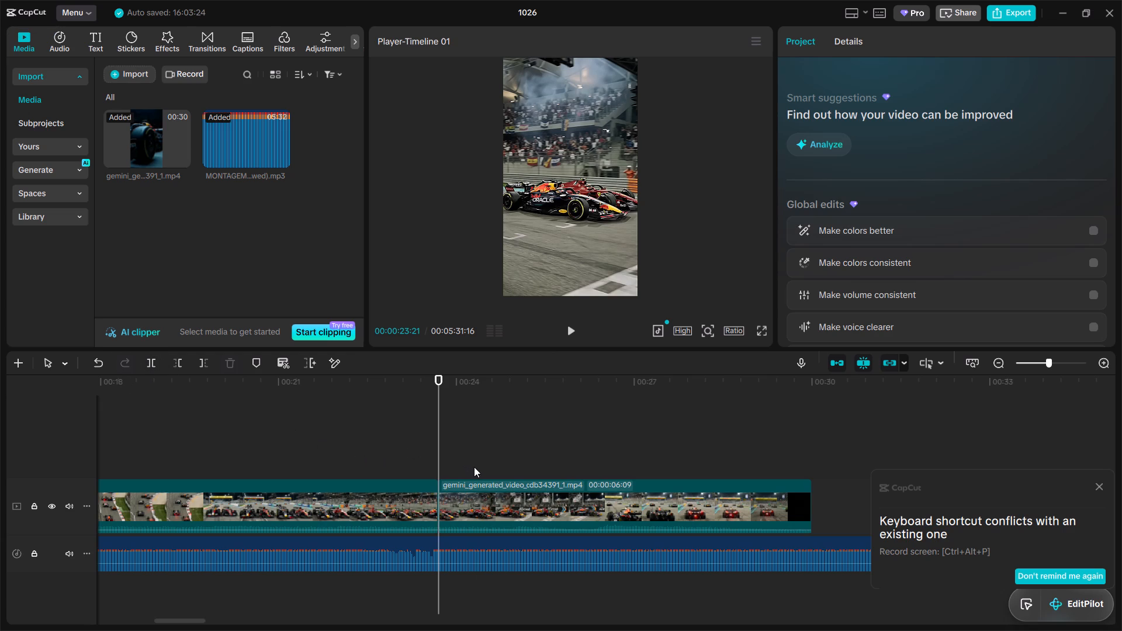
click(489, 469)
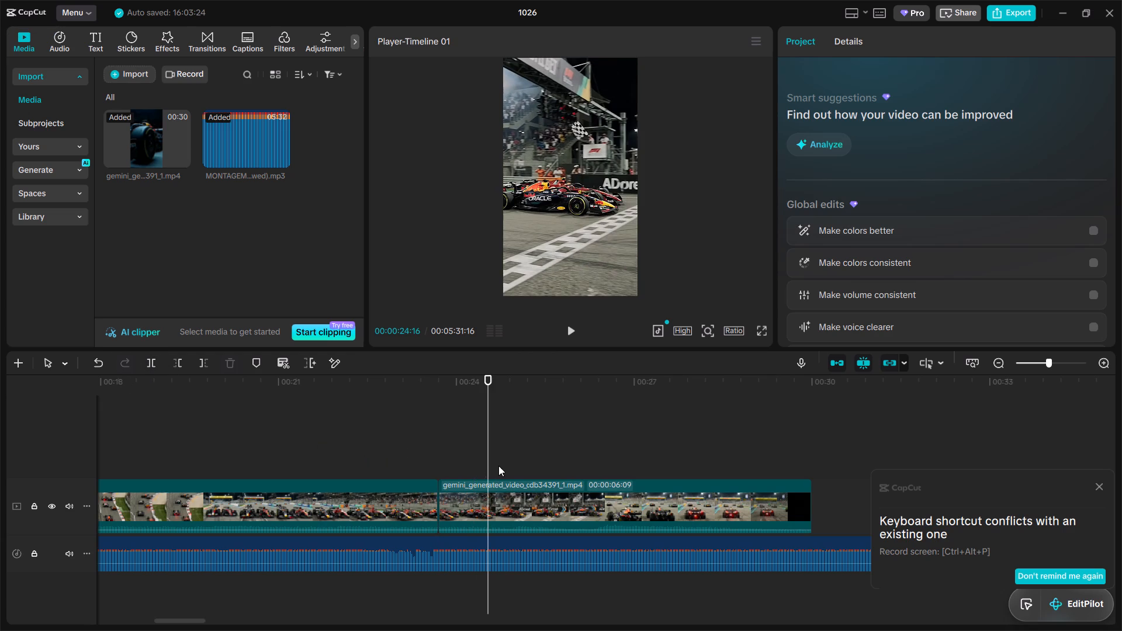
click(512, 466)
click(536, 466)
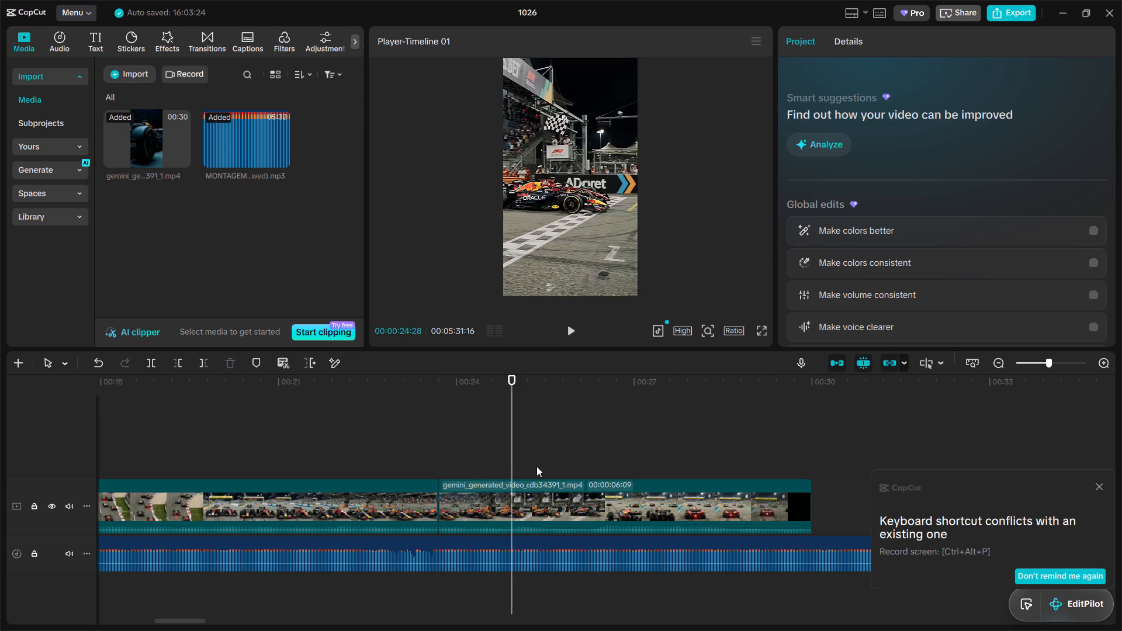
click(557, 466)
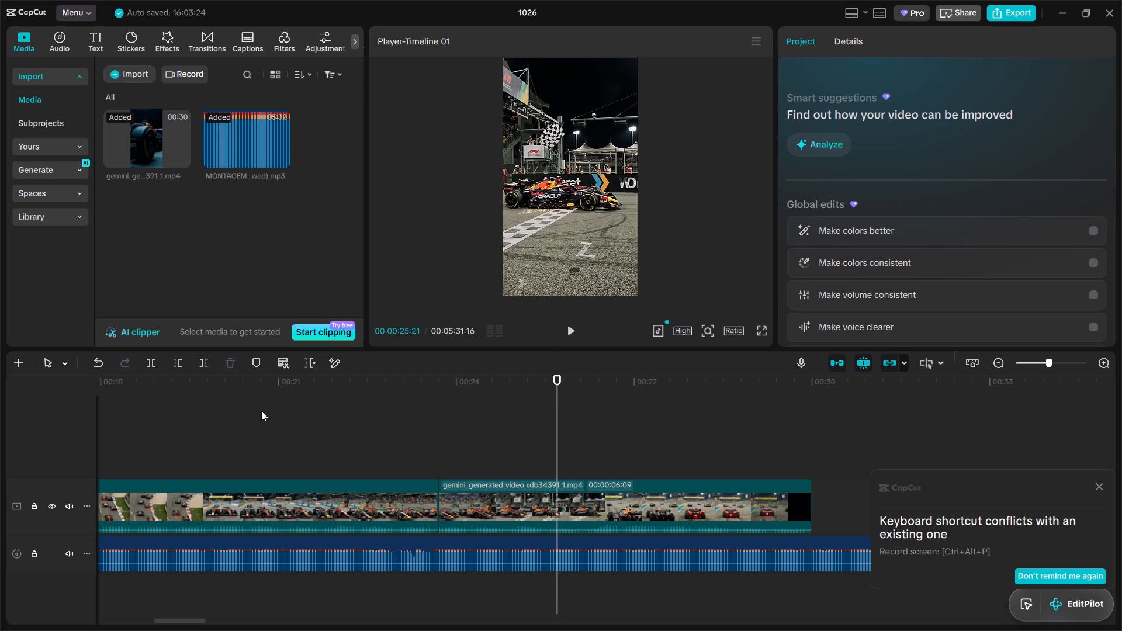
click(146, 361)
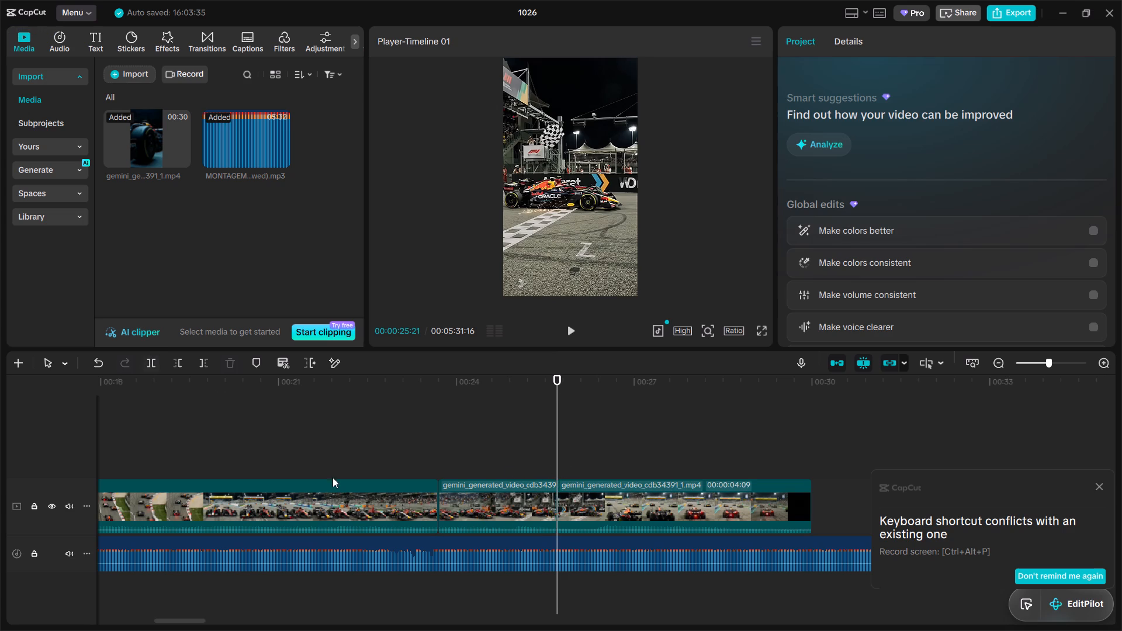
Delete the finish-line segment between the cuts at 00:00:23:21 and 00:00:25:21.
click(475, 521)
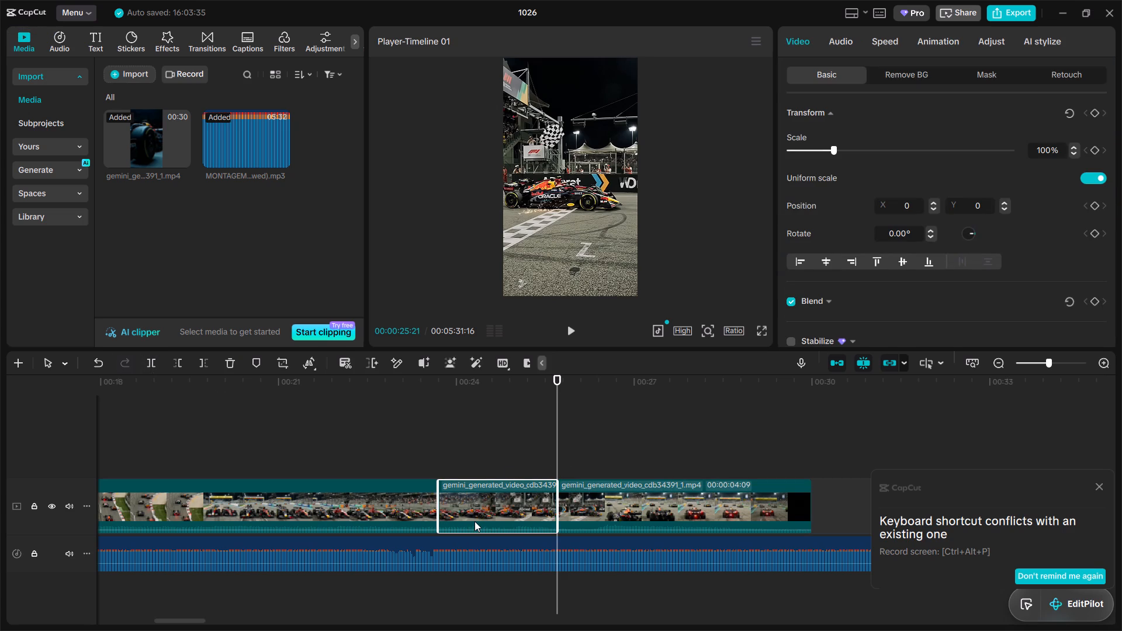
key(Delete)
Play back the video across the new join, restarting from about 00:00:22:14 and running past the end of the video clip.
click(449, 460)
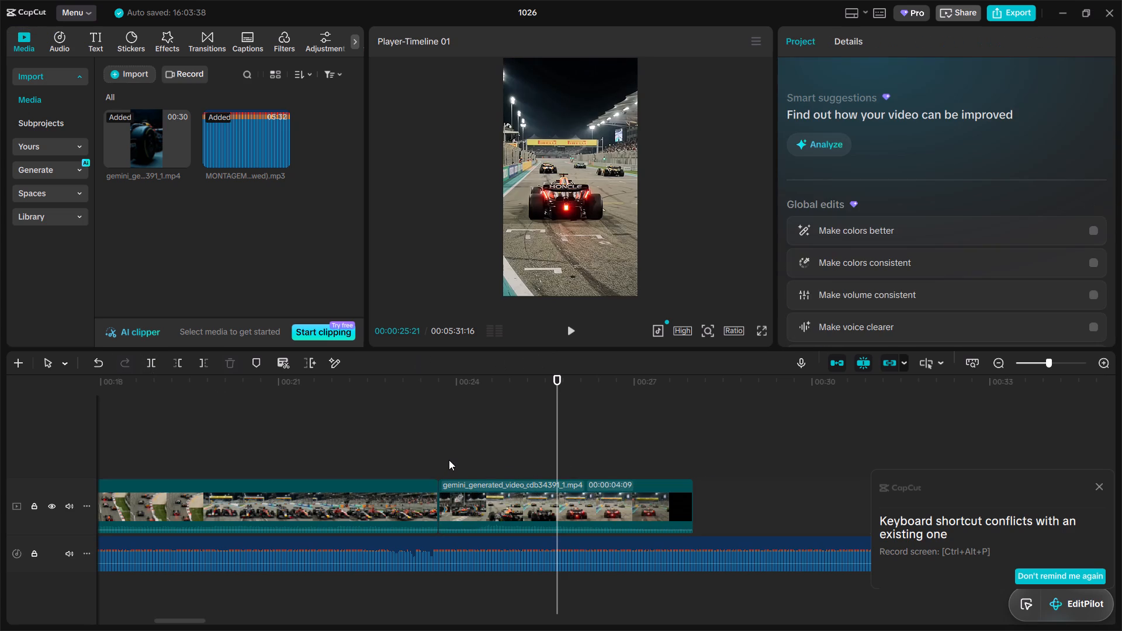
click(462, 460)
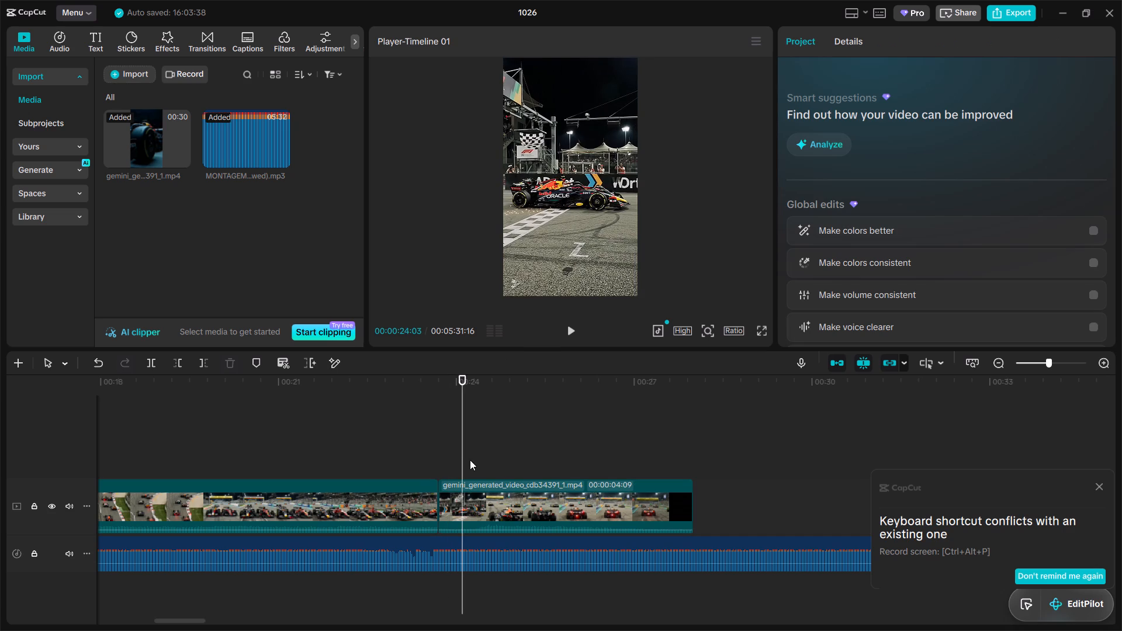
click(473, 460)
click(414, 454)
key(space)
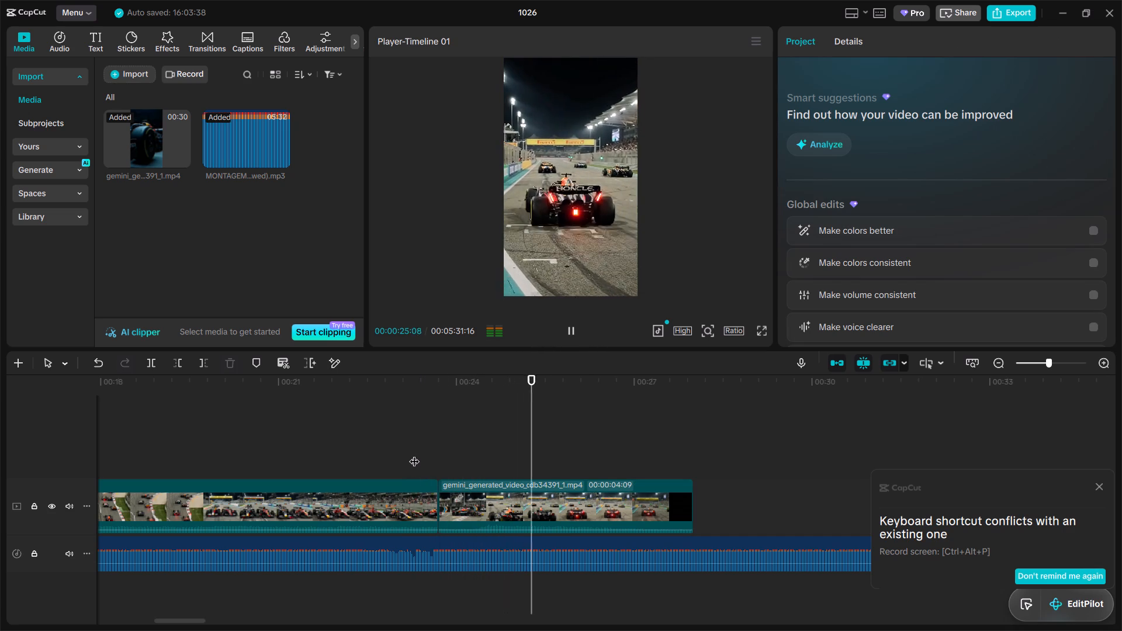
click(366, 448)
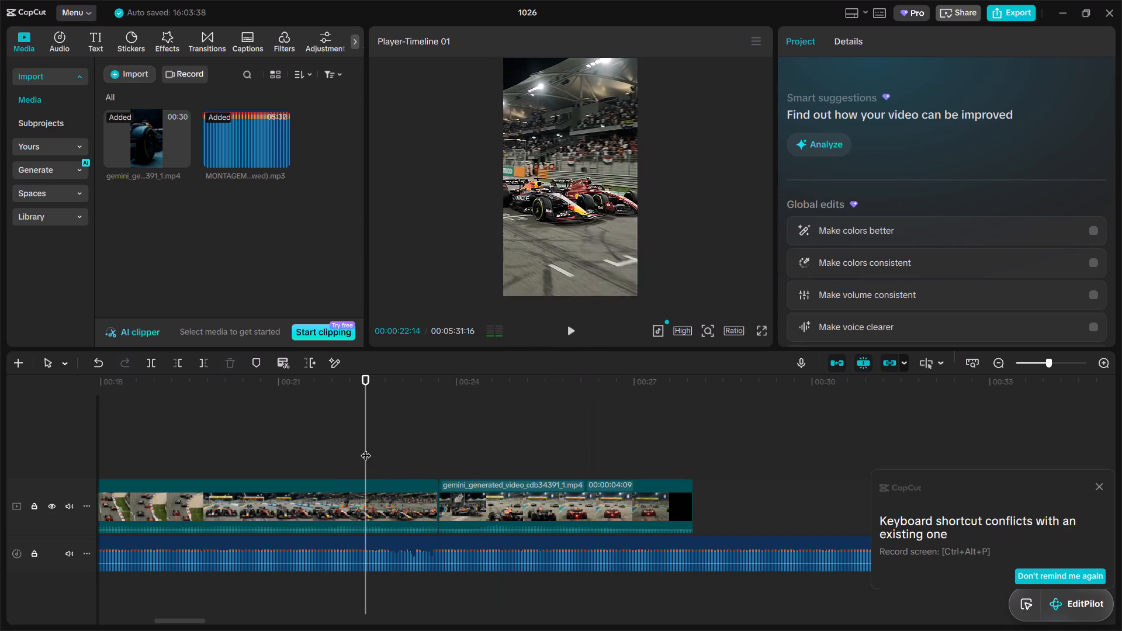
key(space)
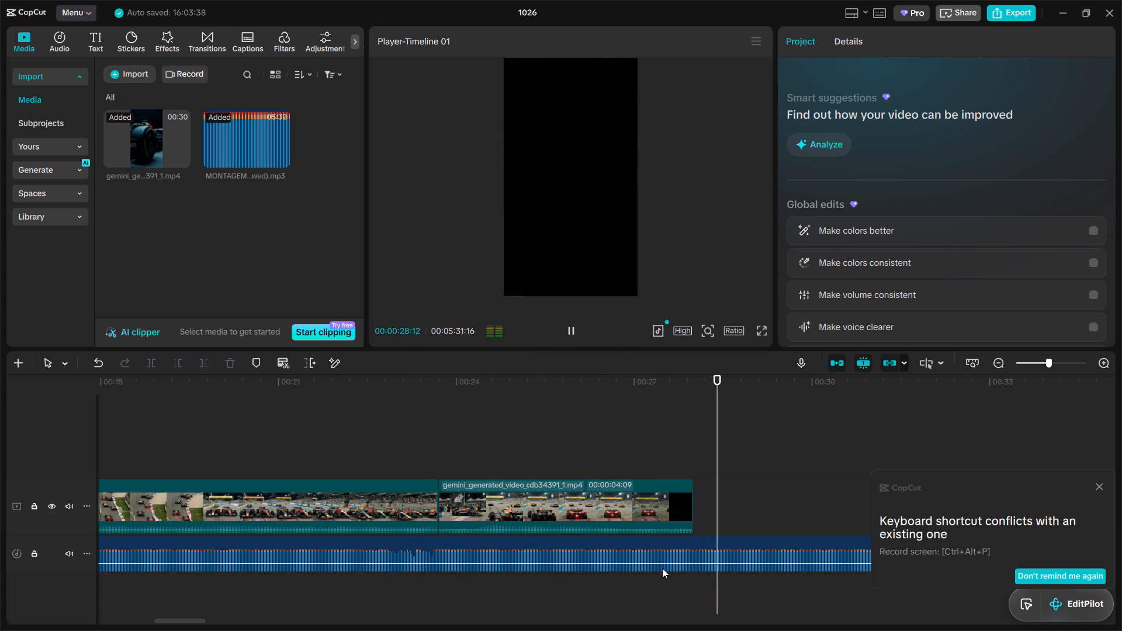
Split the MONTAGEM PEGADORA (Slowed) music at the video's end, 00:00:28:00, and delete the remainder; dismiss the shortcut-conflict notification.
click(677, 587)
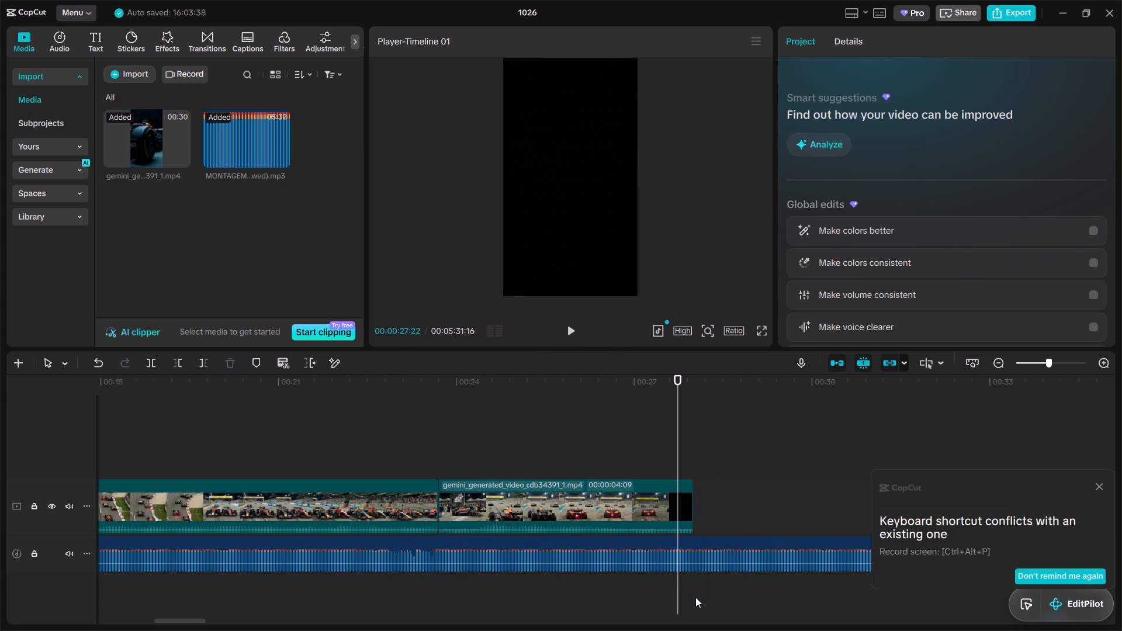
click(695, 597)
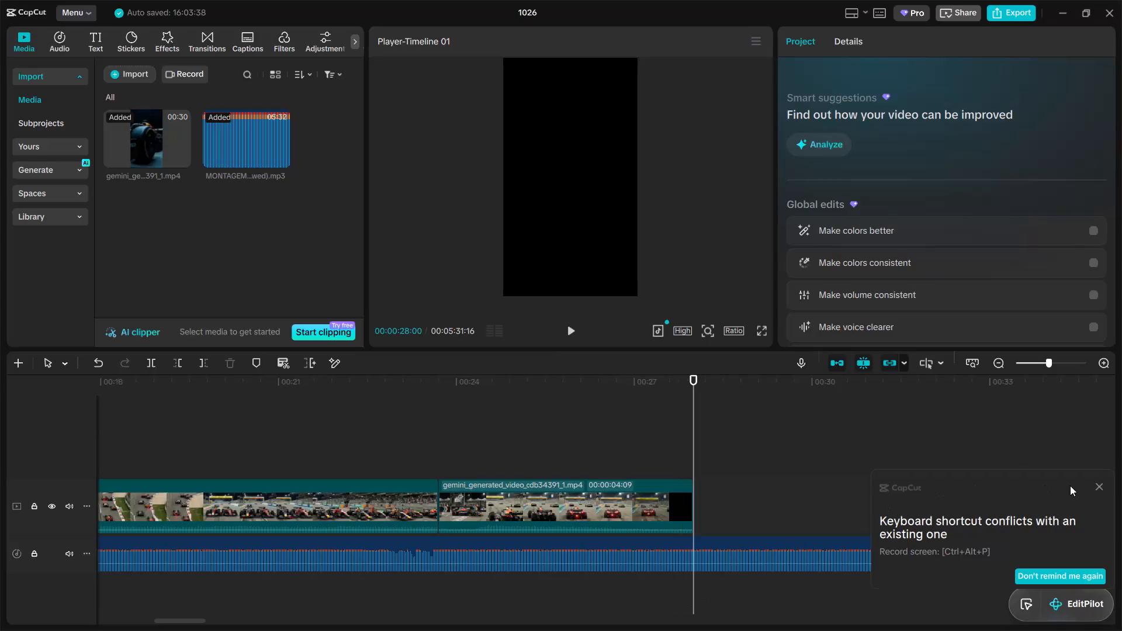
click(1093, 484)
click(1098, 486)
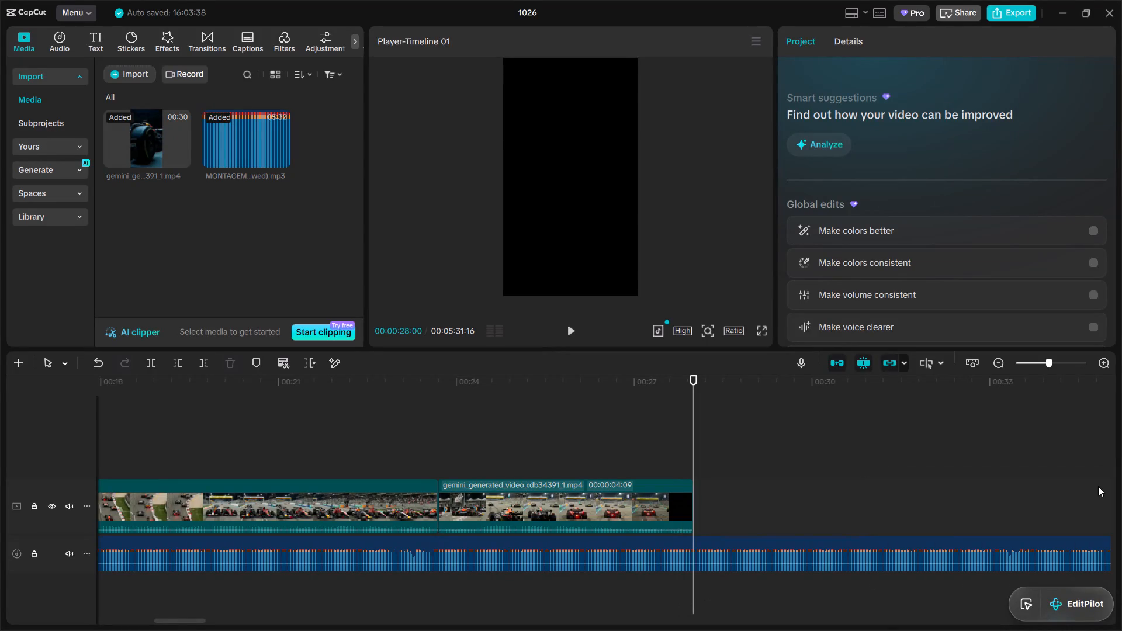
click(700, 556)
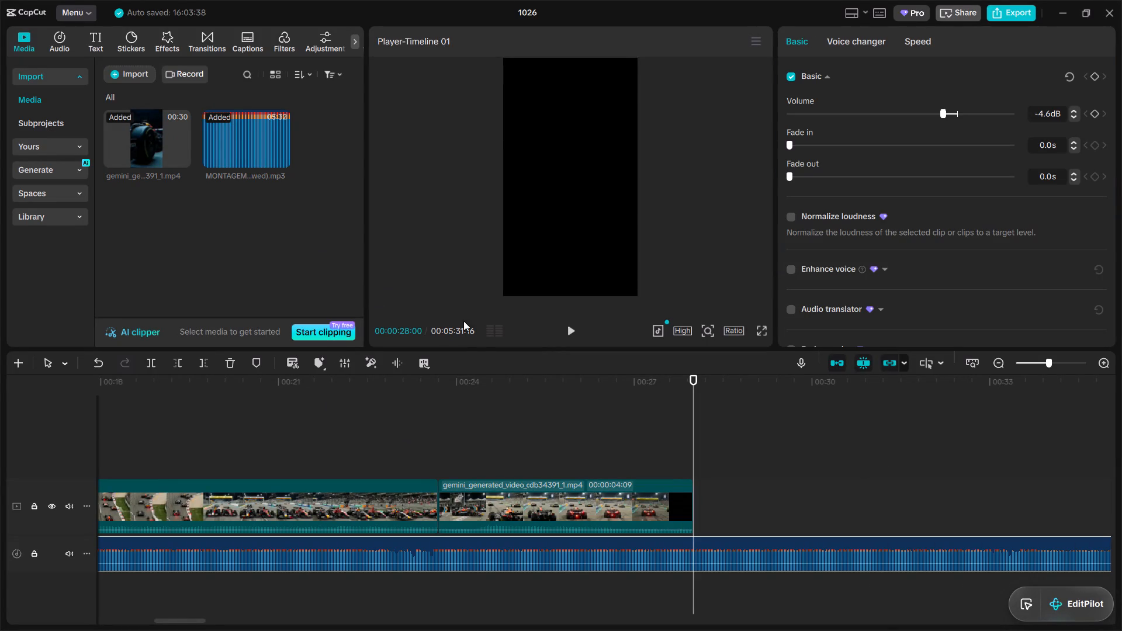
click(148, 363)
key(Delete)
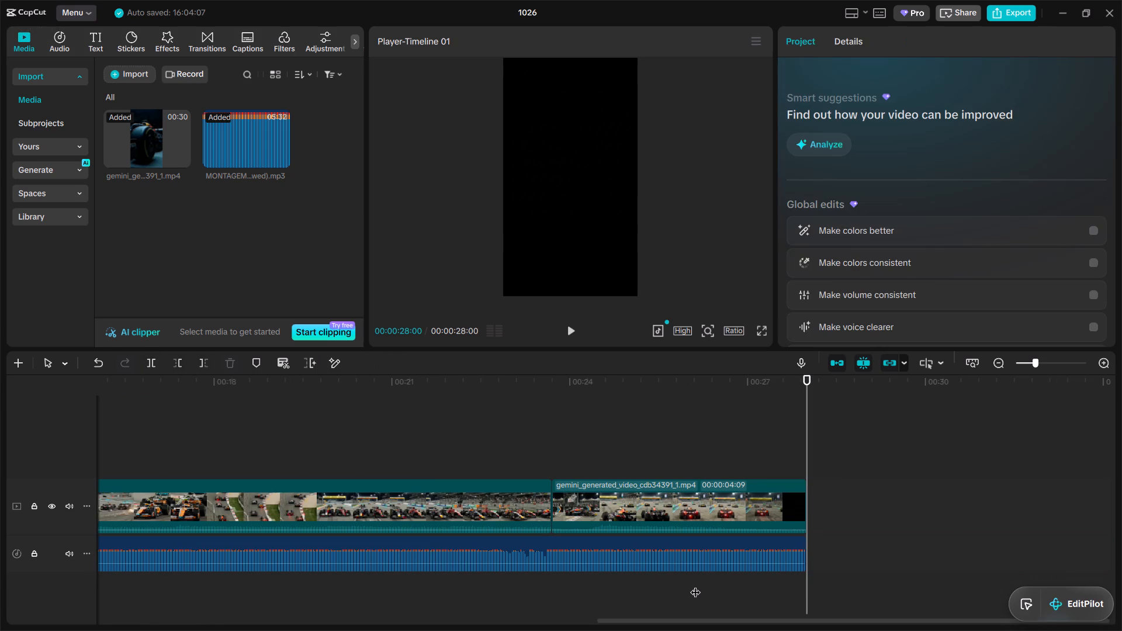
Watch the edited race video with its music in full-screen preview, and return to the editor near the end.
click(761, 331)
key(space)
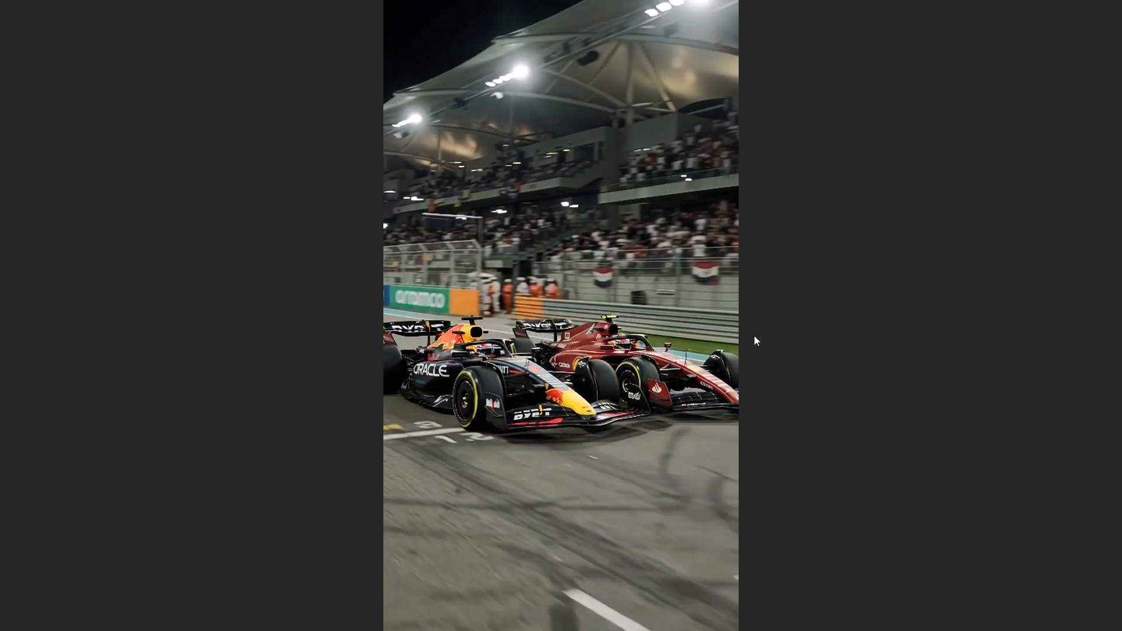
key(Escape)
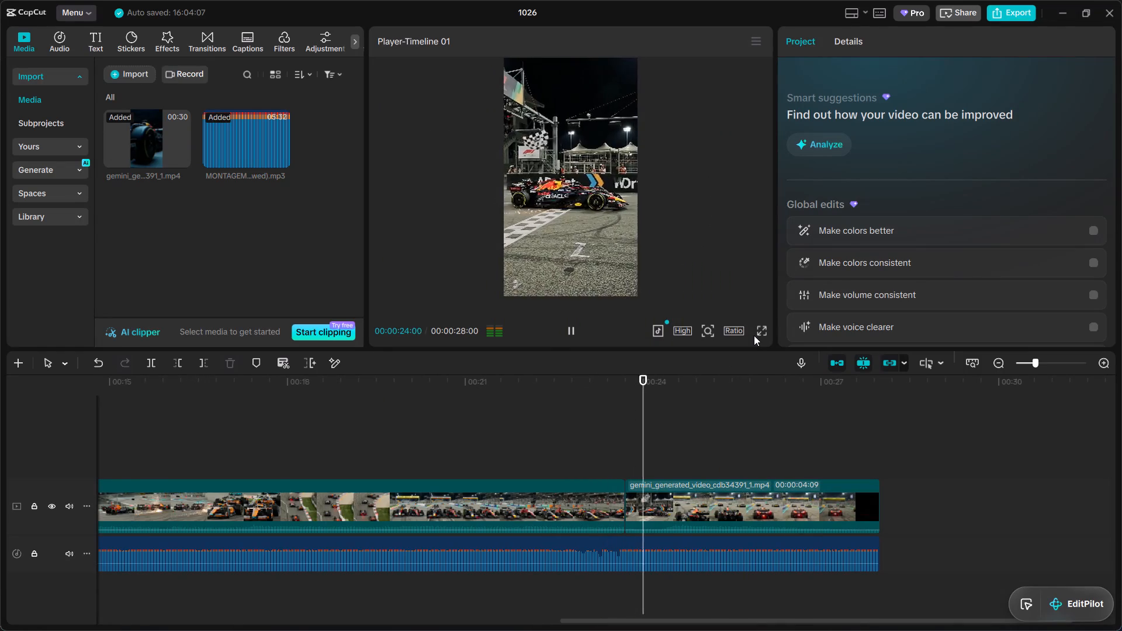
click(571, 331)
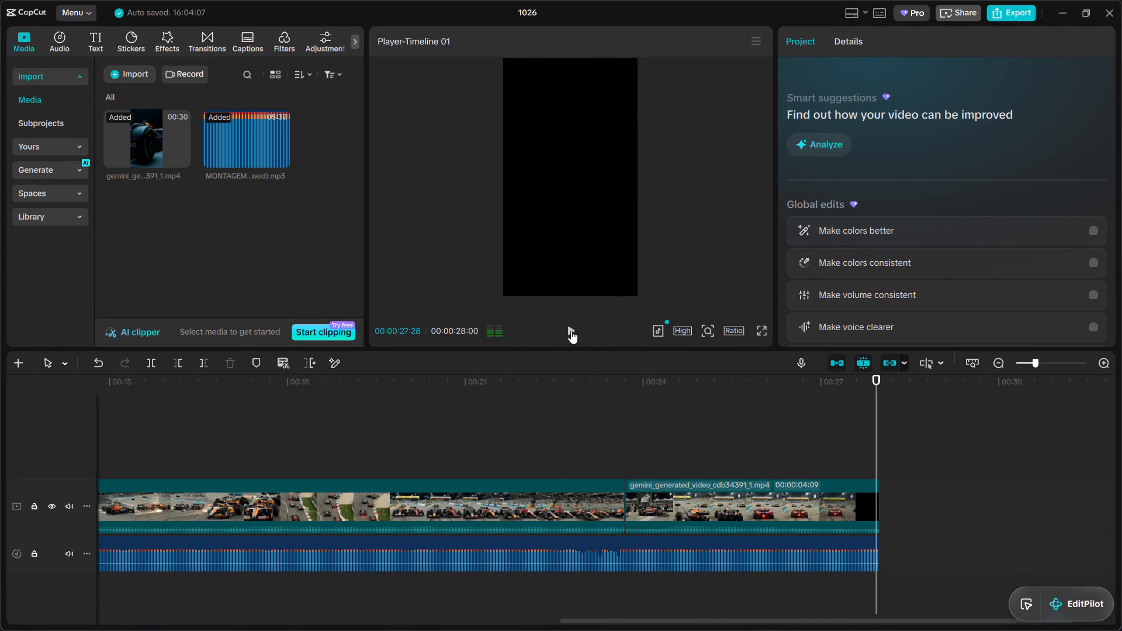
Export the video as 1026 in 4K, HEVC, mp4 at 30fps, and close the export window without sharing.
click(990, 14)
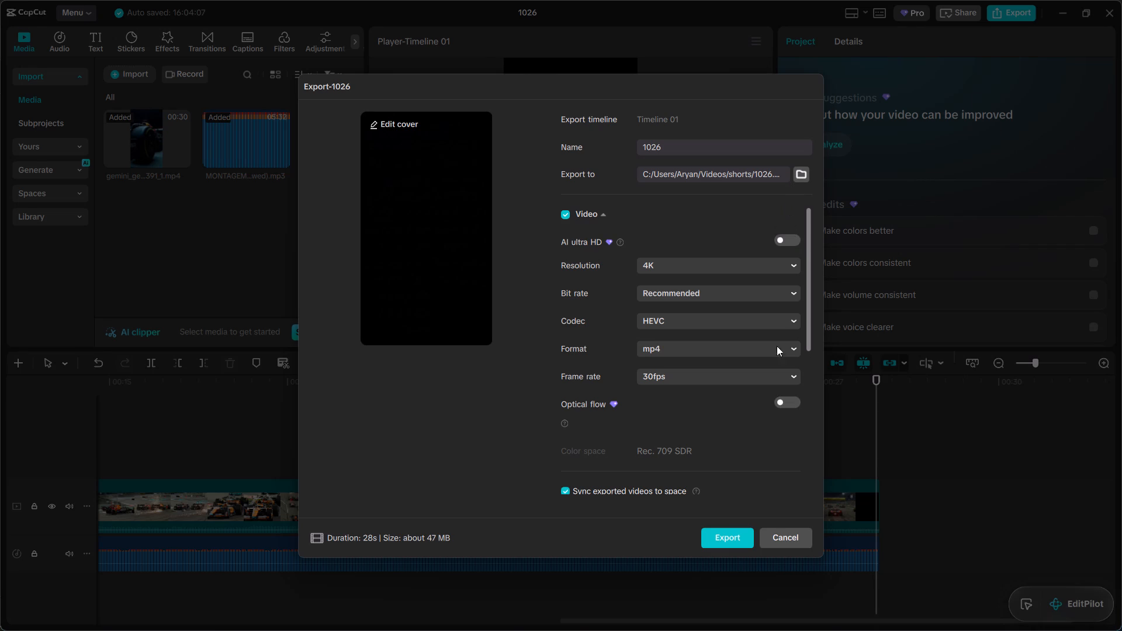
click(737, 535)
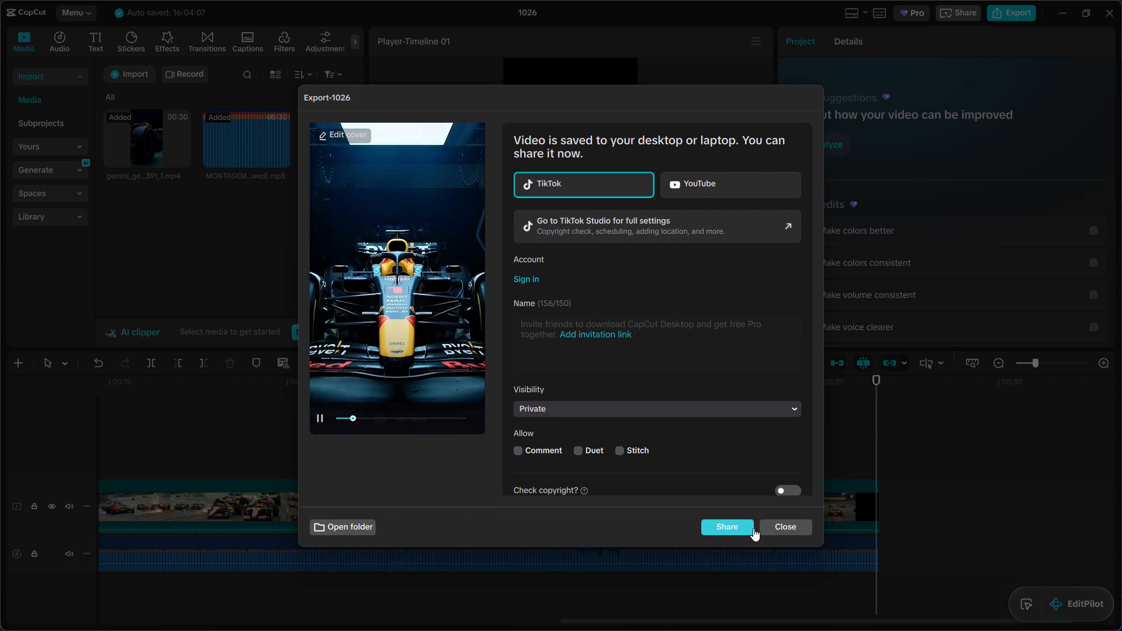
click(781, 527)
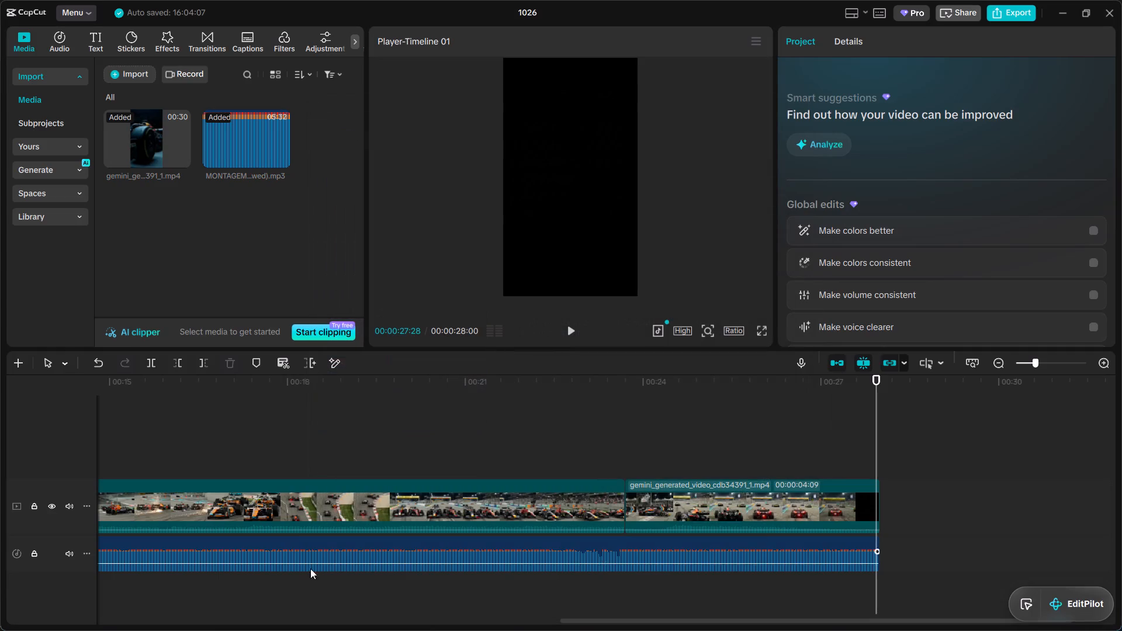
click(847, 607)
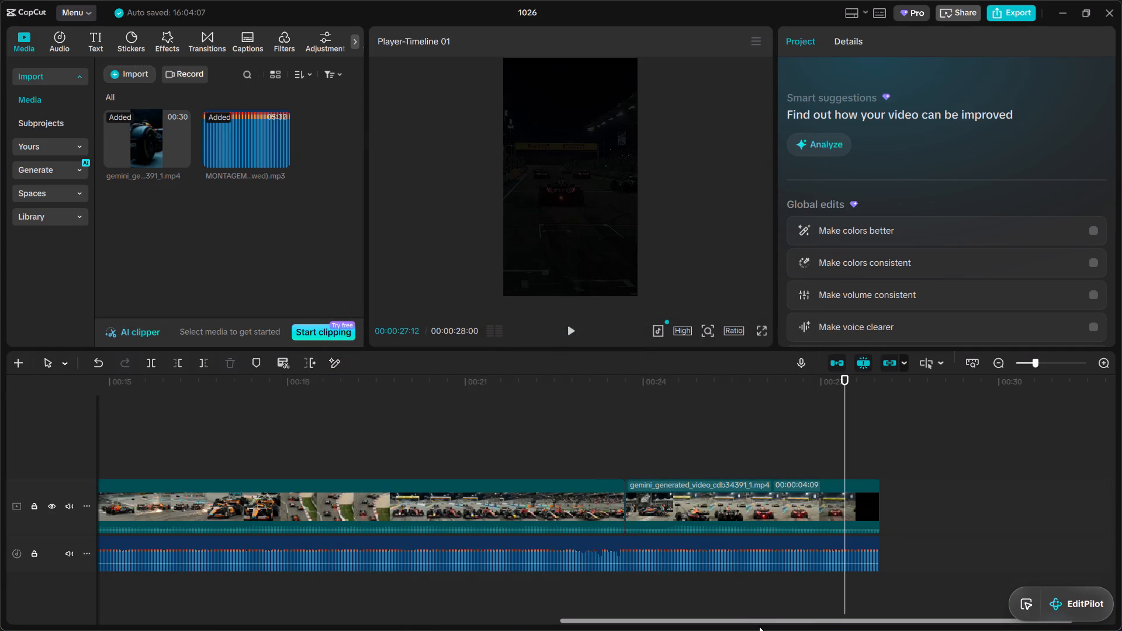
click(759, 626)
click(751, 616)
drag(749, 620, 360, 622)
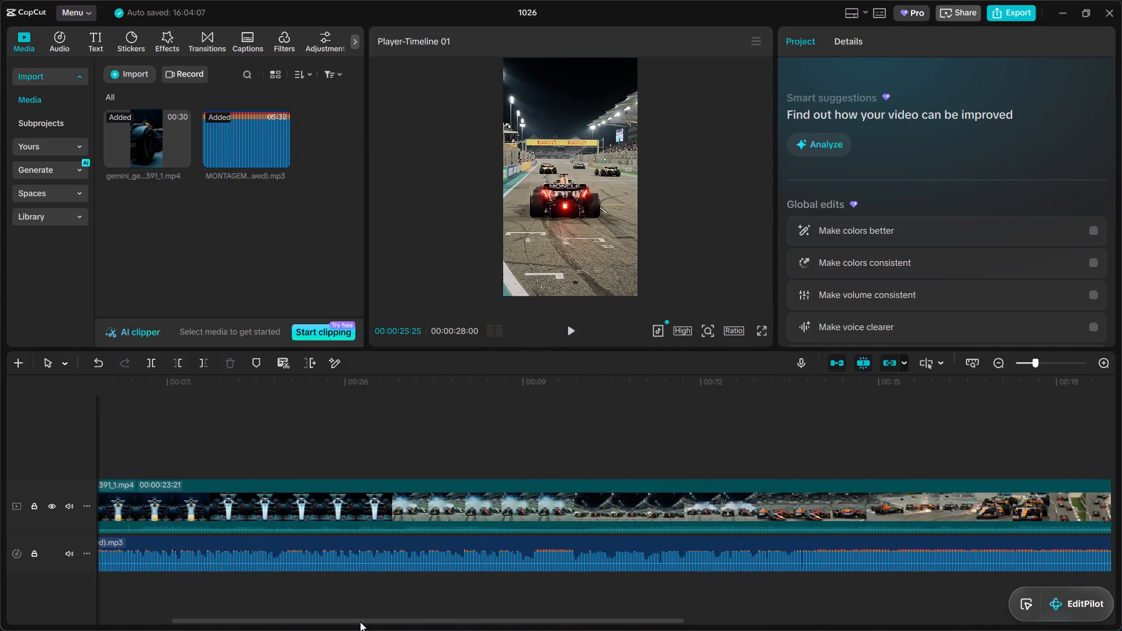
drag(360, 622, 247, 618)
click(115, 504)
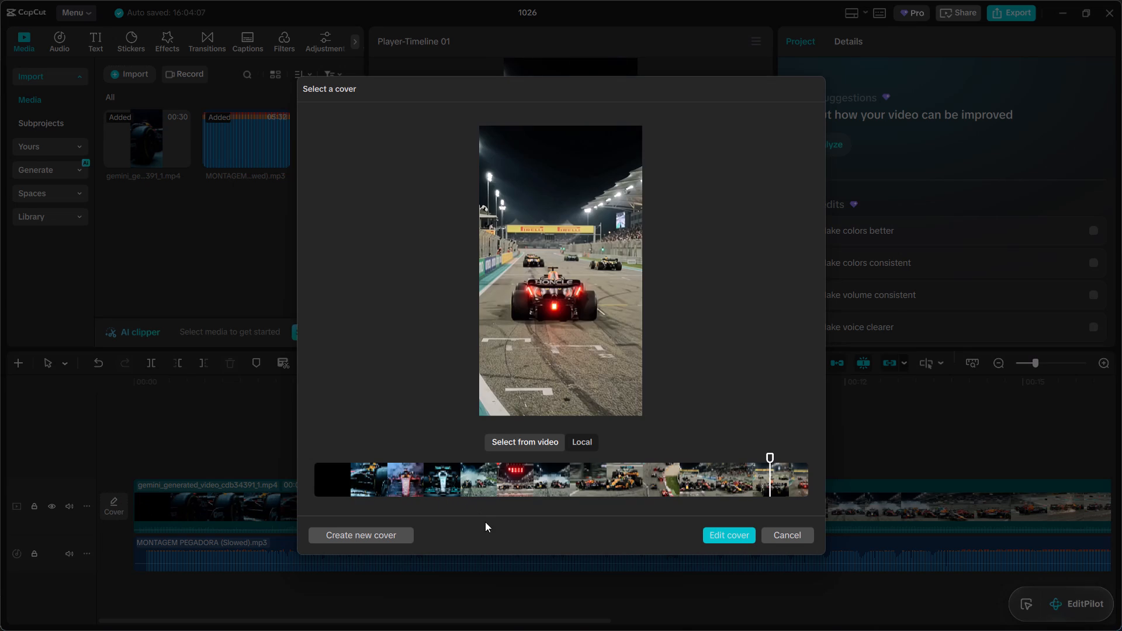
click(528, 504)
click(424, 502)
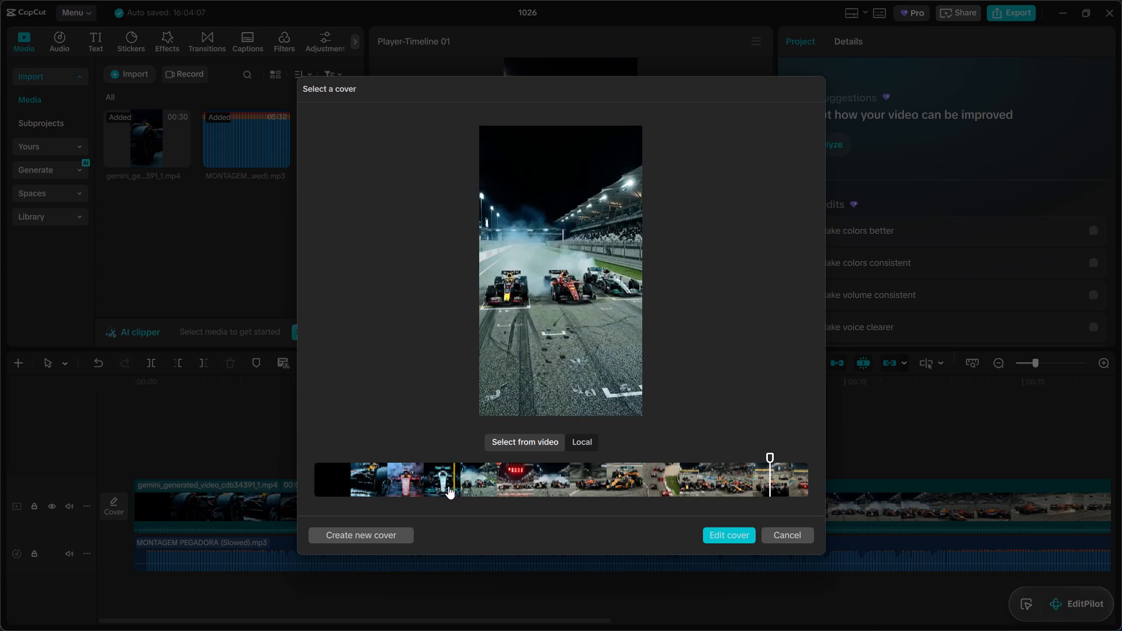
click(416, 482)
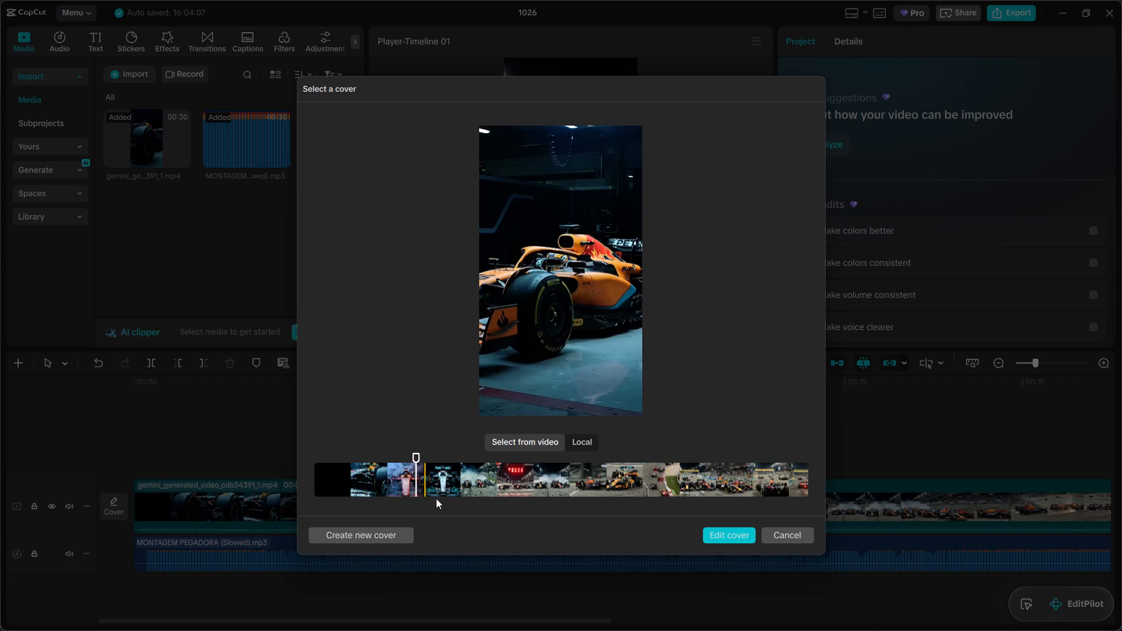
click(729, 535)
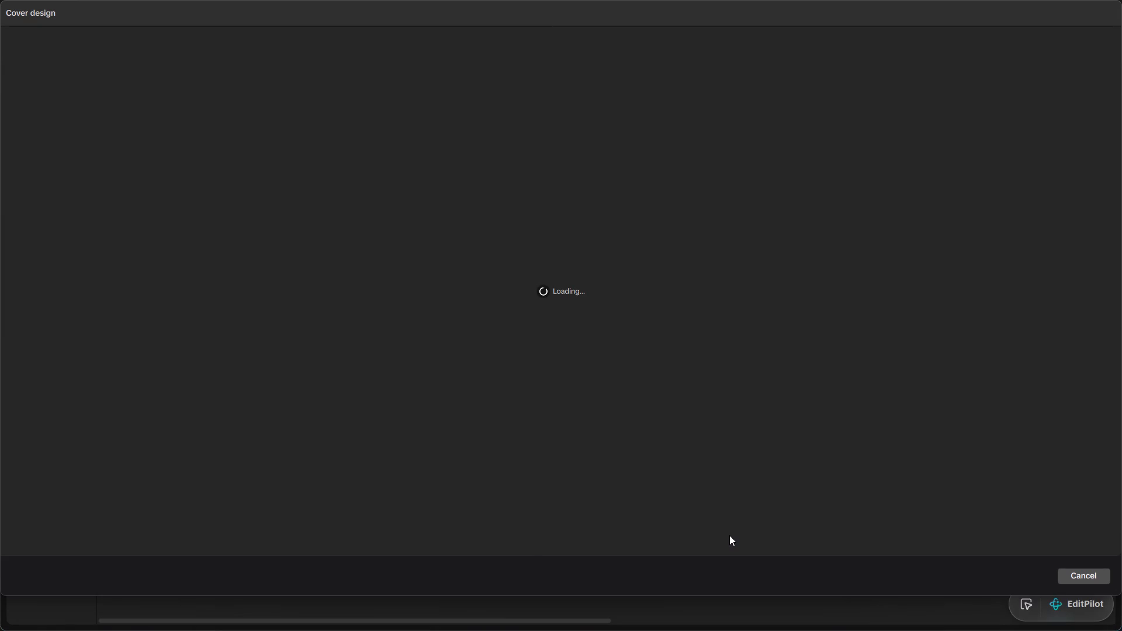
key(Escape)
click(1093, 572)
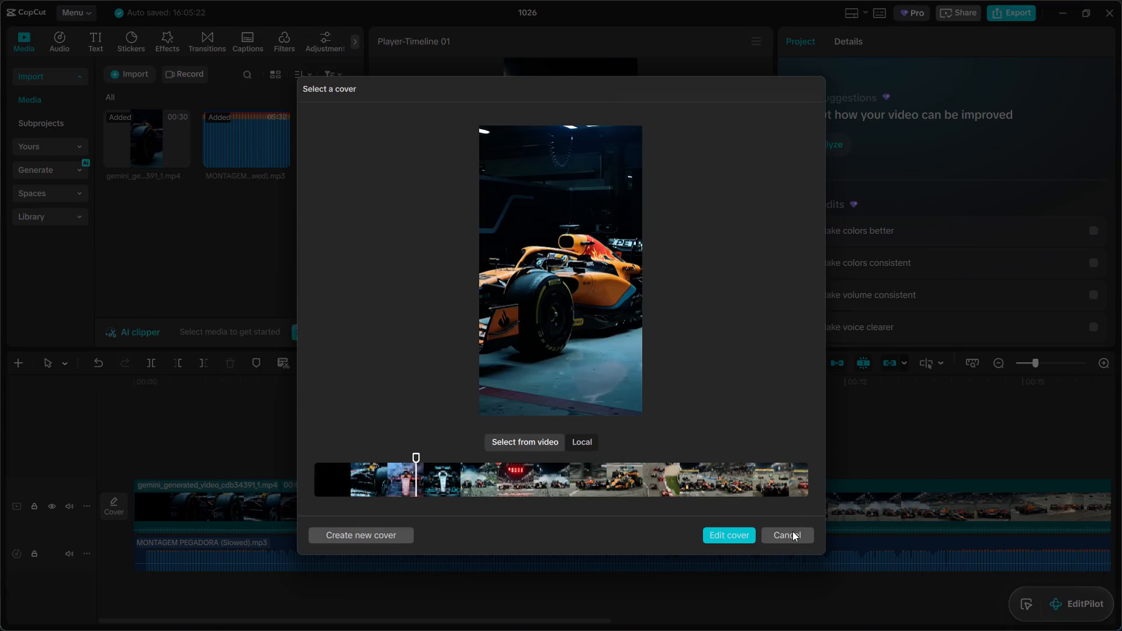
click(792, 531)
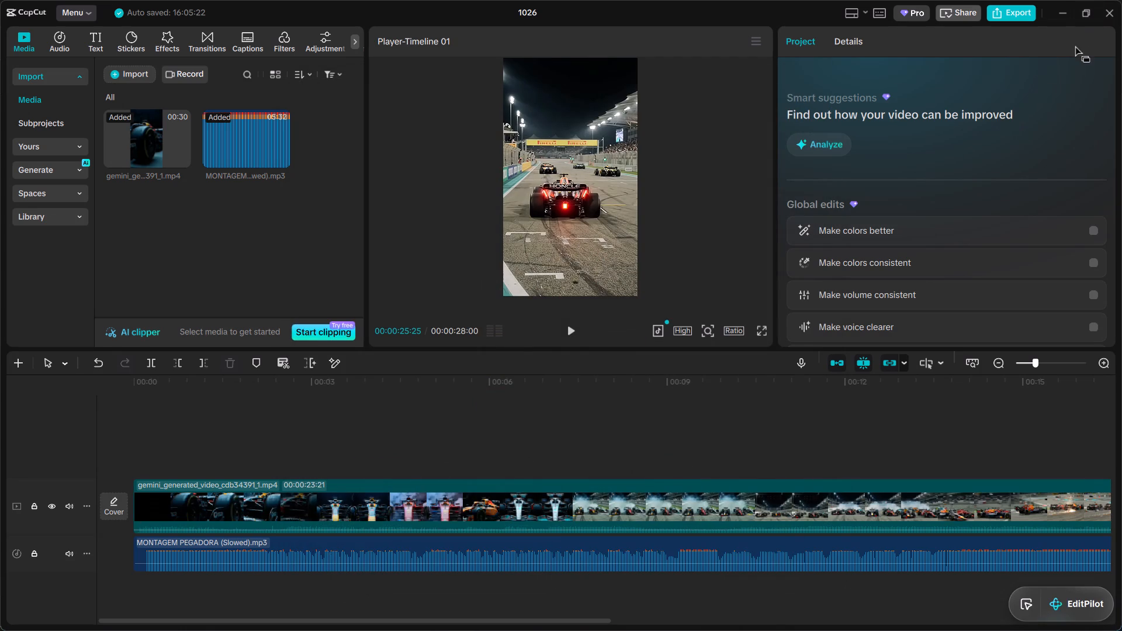
Switch to File Explorer, check the exported 1026 video in the shorts folder under Videos, and minimize the window.
click(1059, 10)
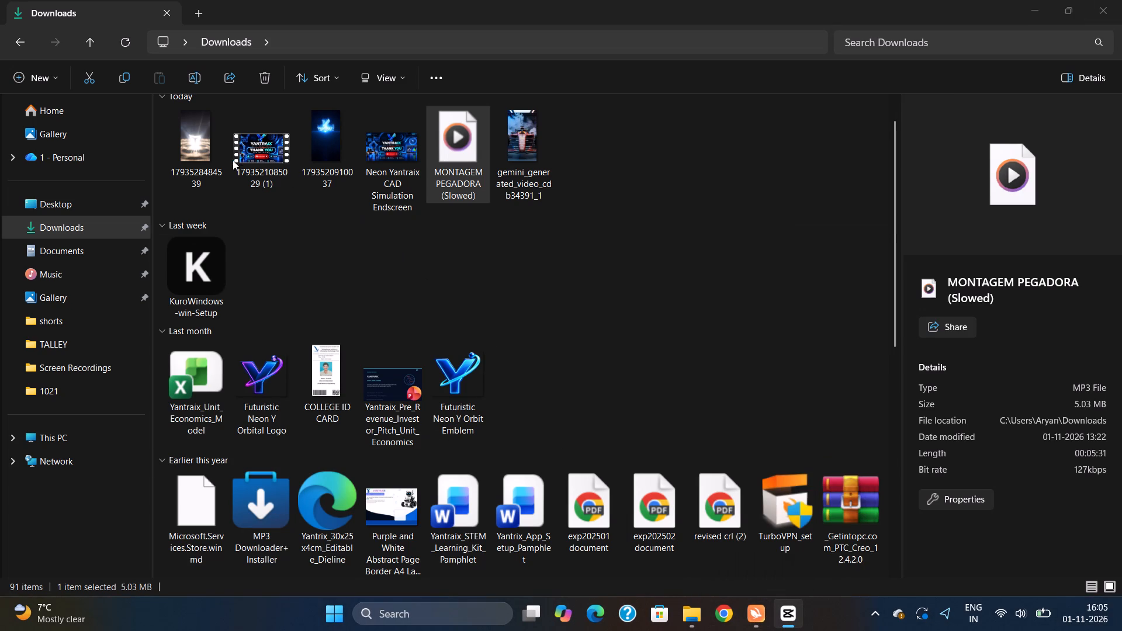
click(56, 375)
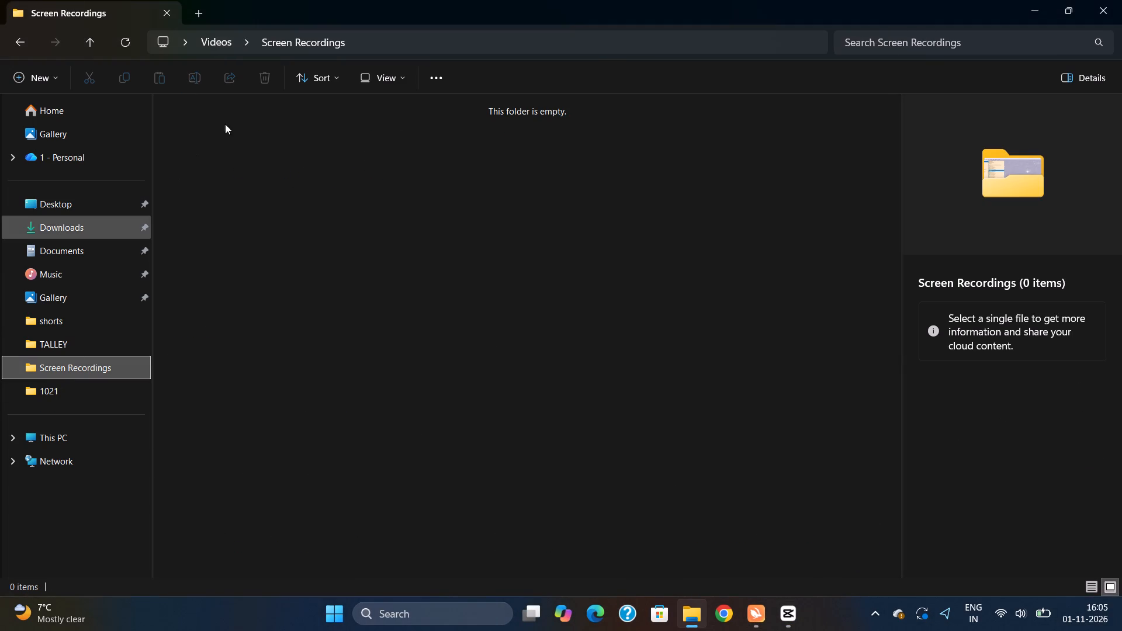
click(217, 47)
double_click(257, 133)
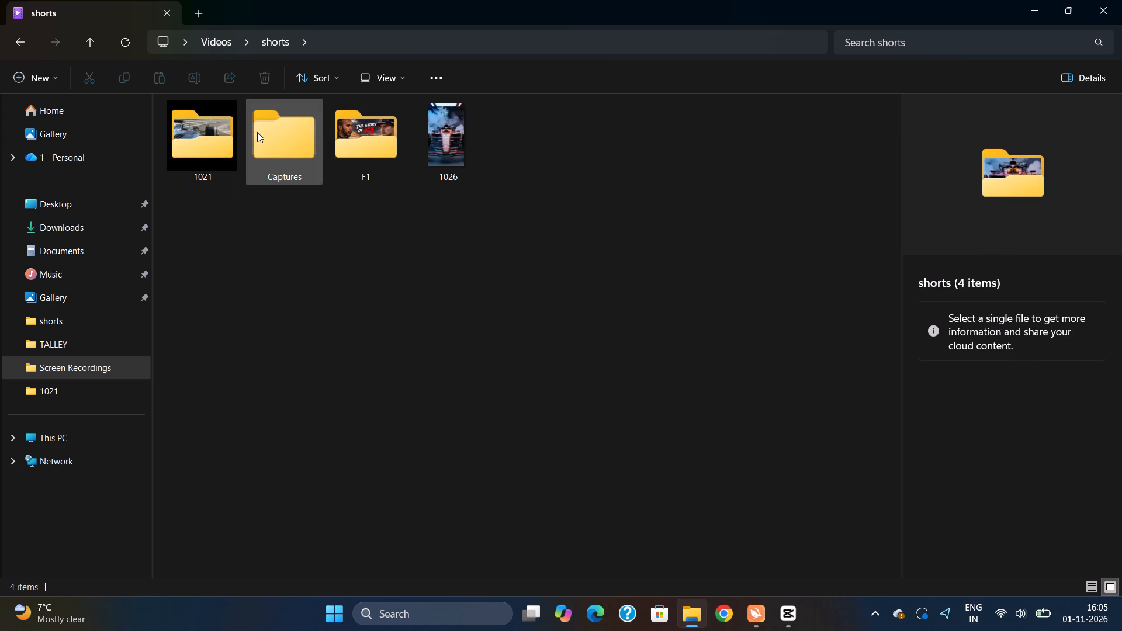
click(439, 150)
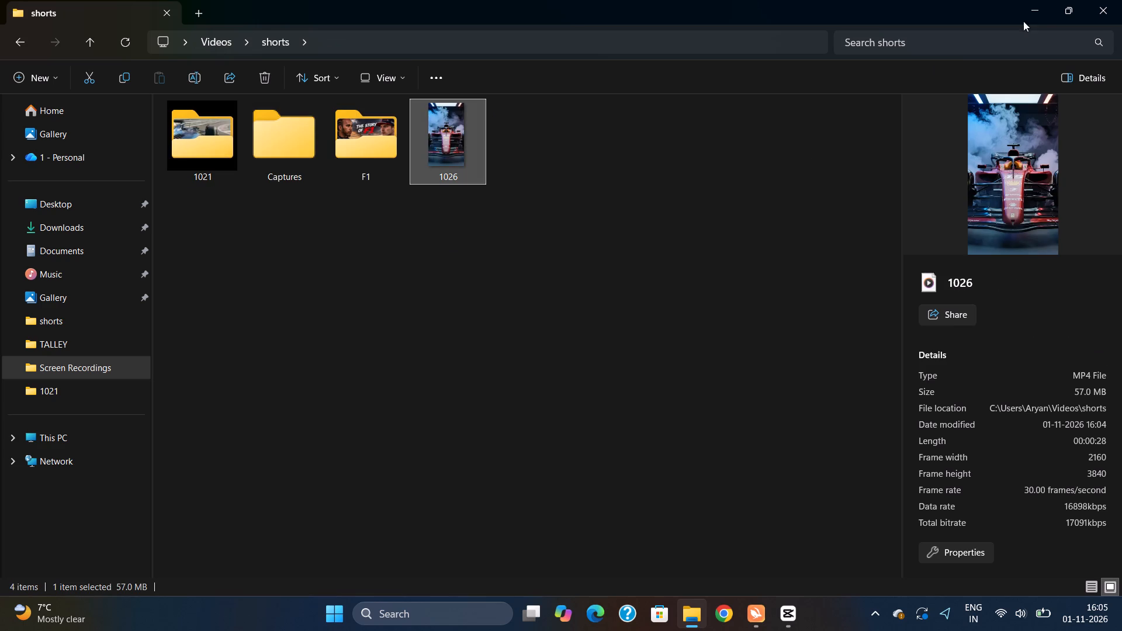
click(1037, 12)
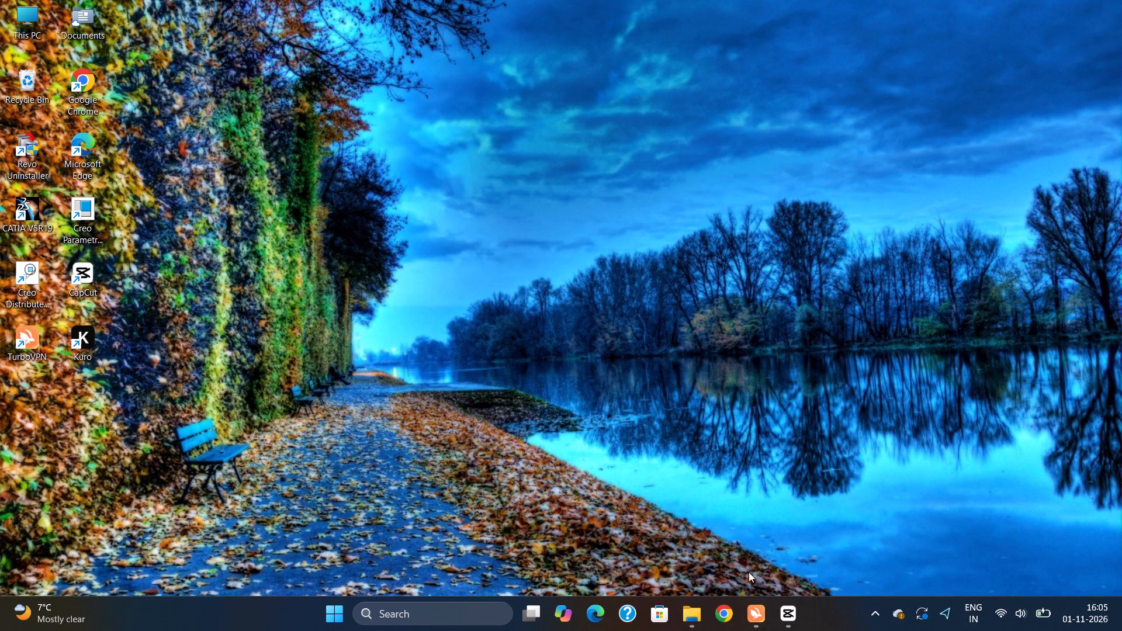
Close Turbo VPN and the CapCut project, decline the storage upgrade offer, and exit CapCut.
click(760, 626)
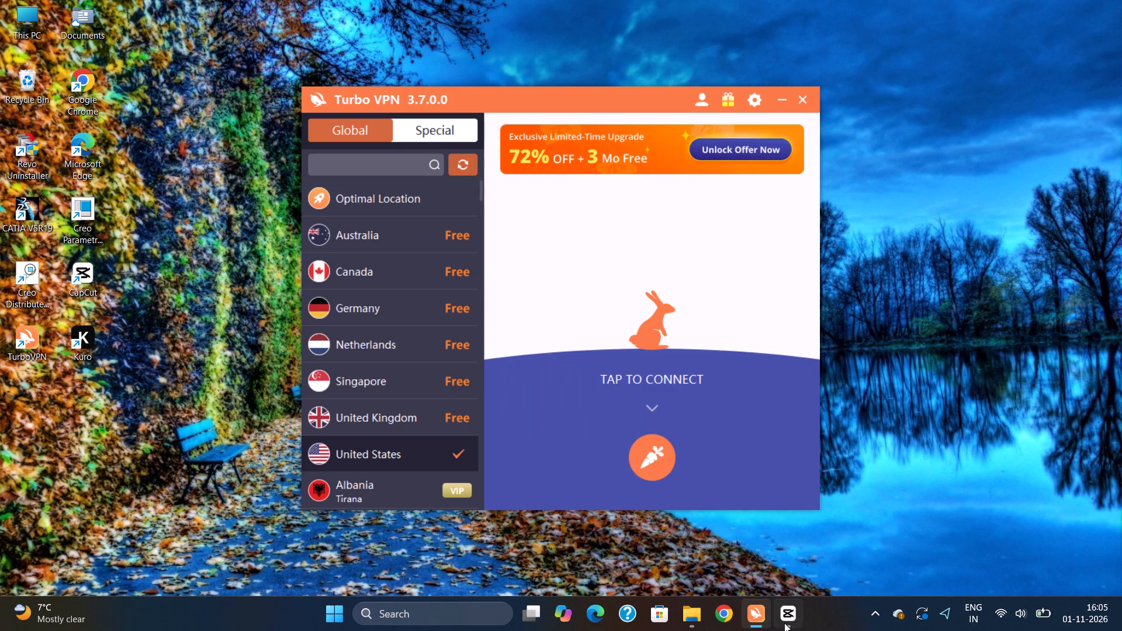
click(853, 483)
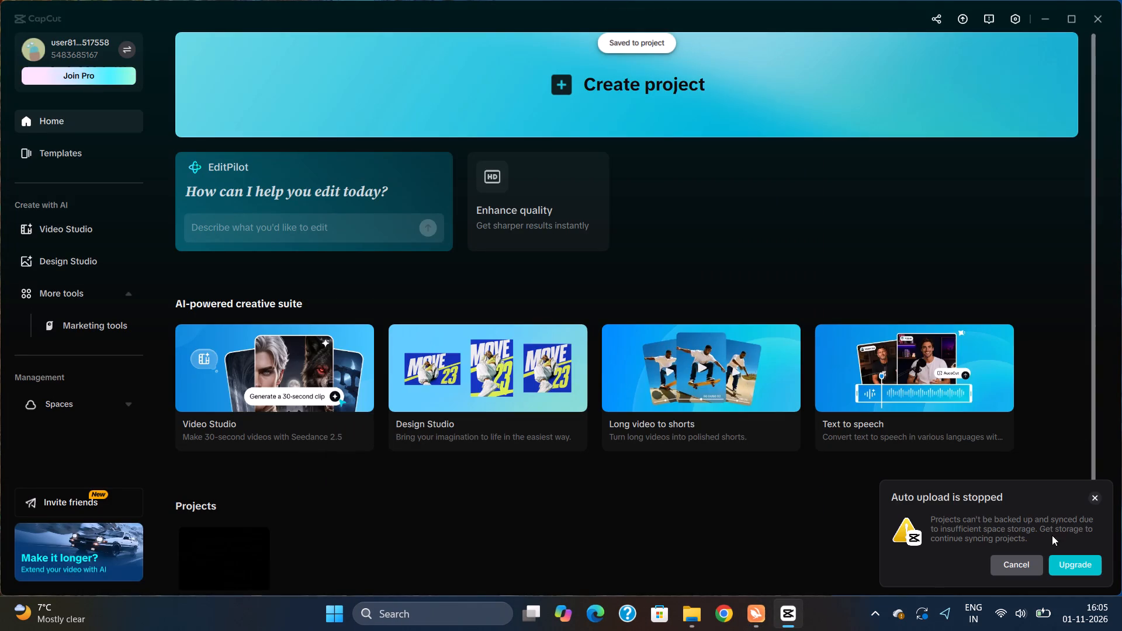
click(1030, 566)
click(1104, 15)
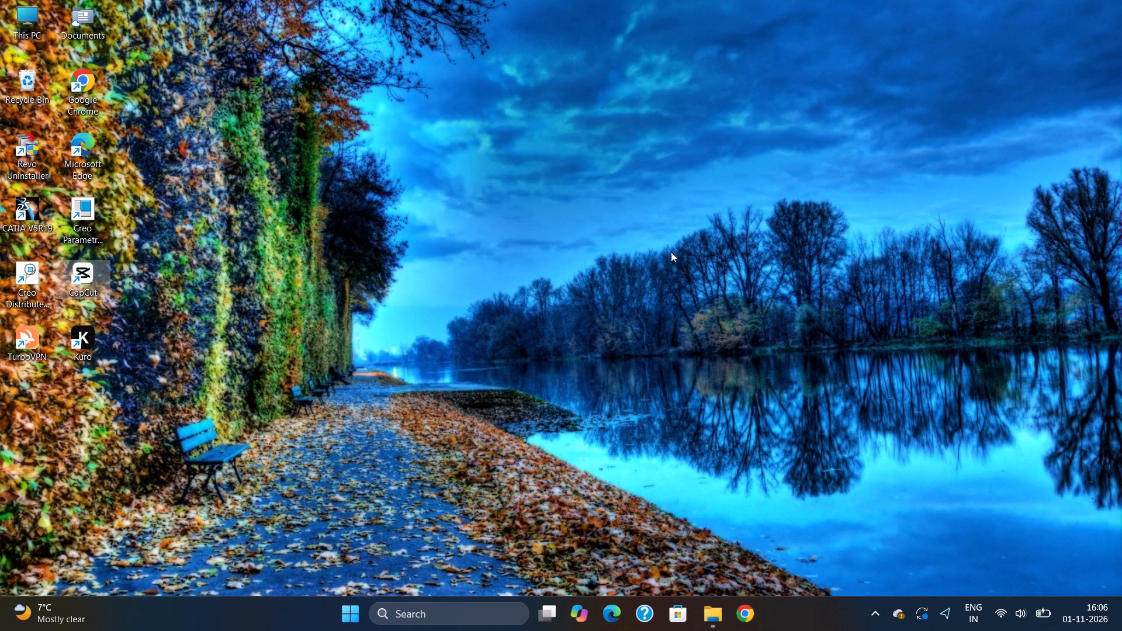
double_click(98, 89)
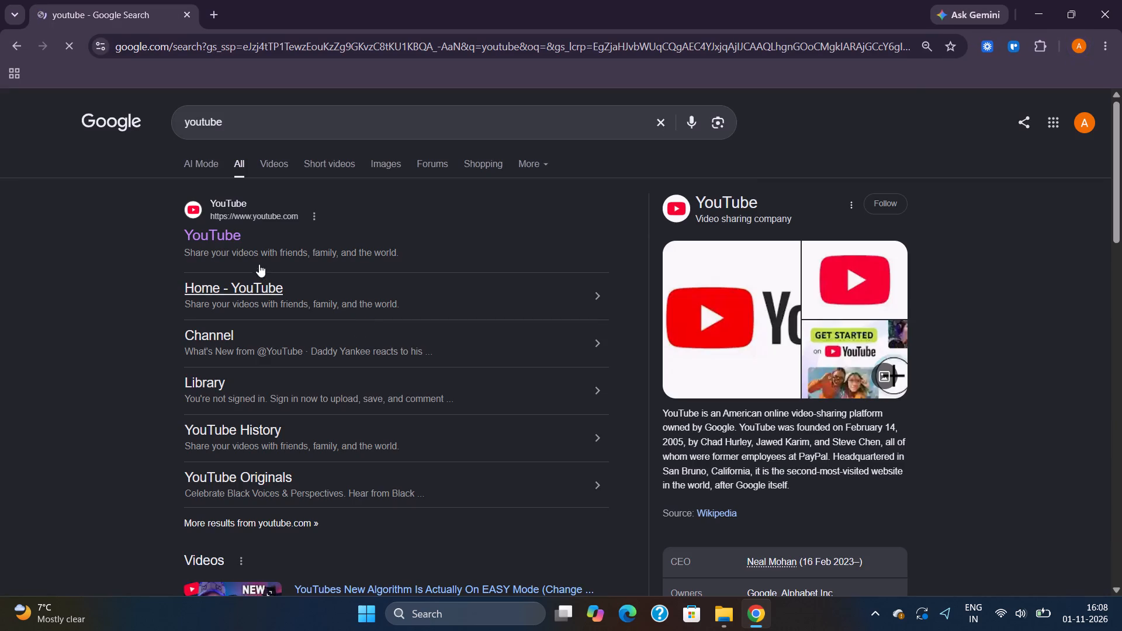
click(230, 233)
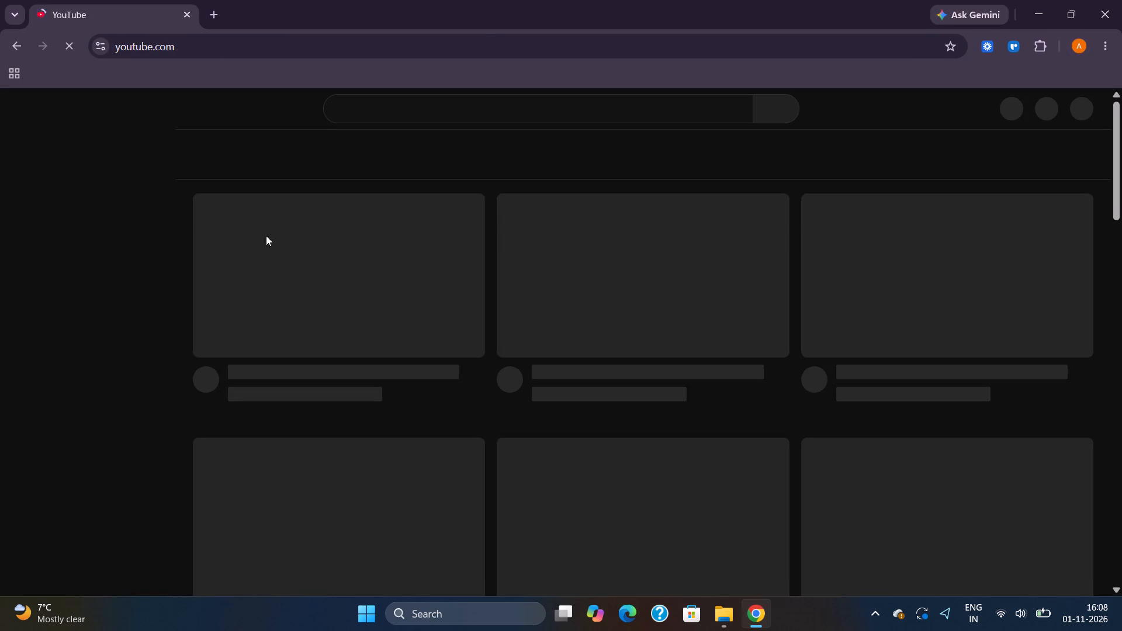
click(1079, 118)
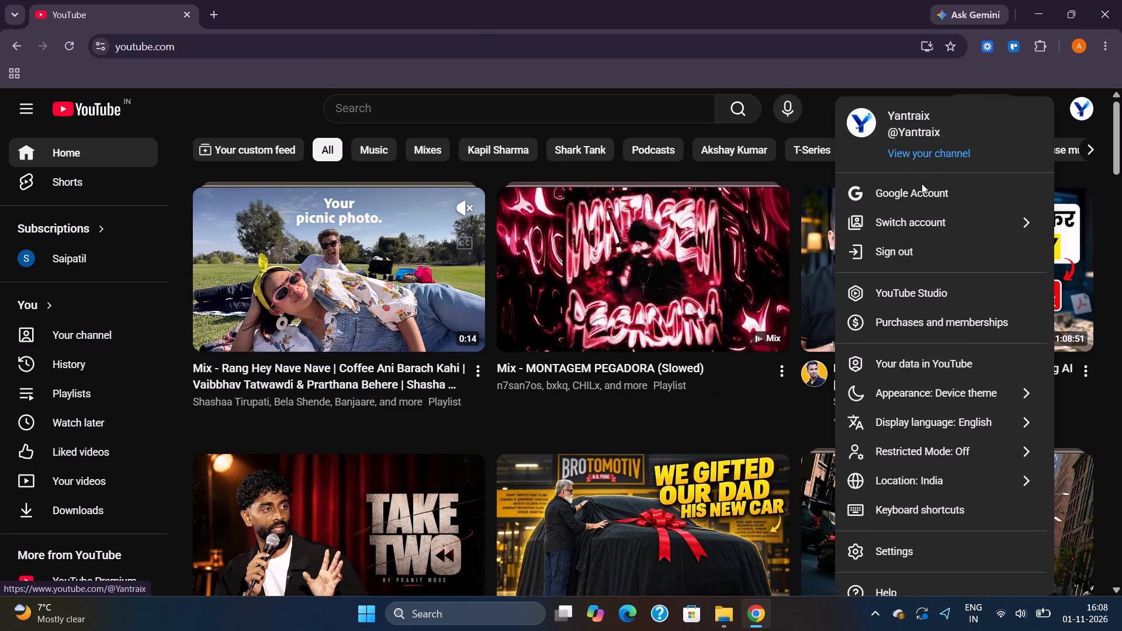
click(913, 288)
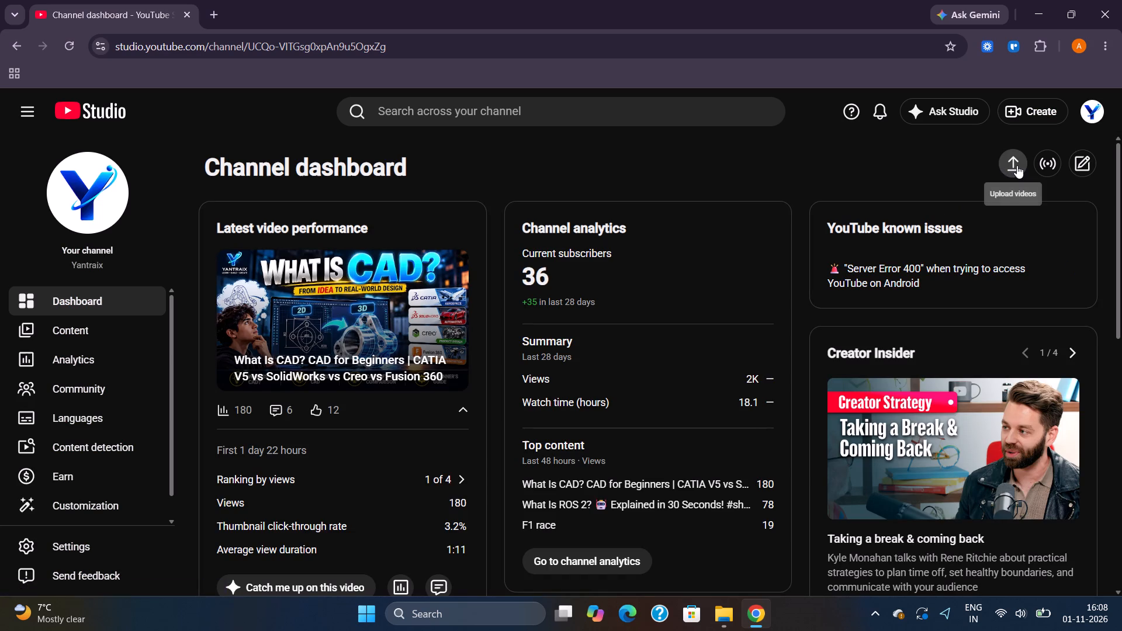
click(1017, 165)
click(570, 418)
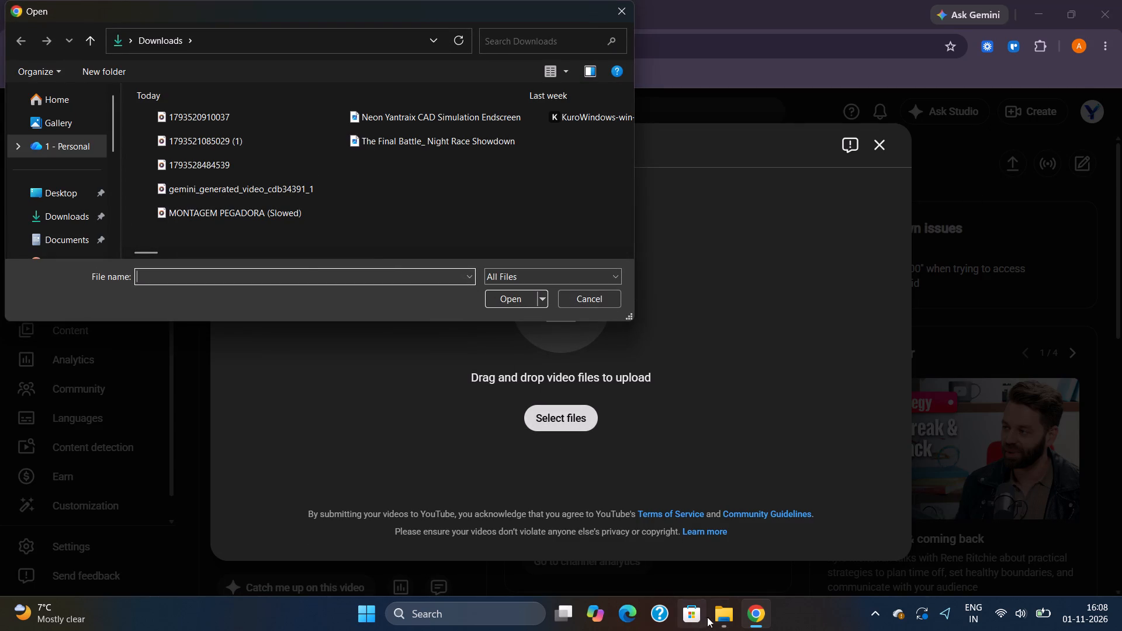
Find the video 1026 in the shorts folder in File Explorer, play it as a check, and close the player.
click(718, 613)
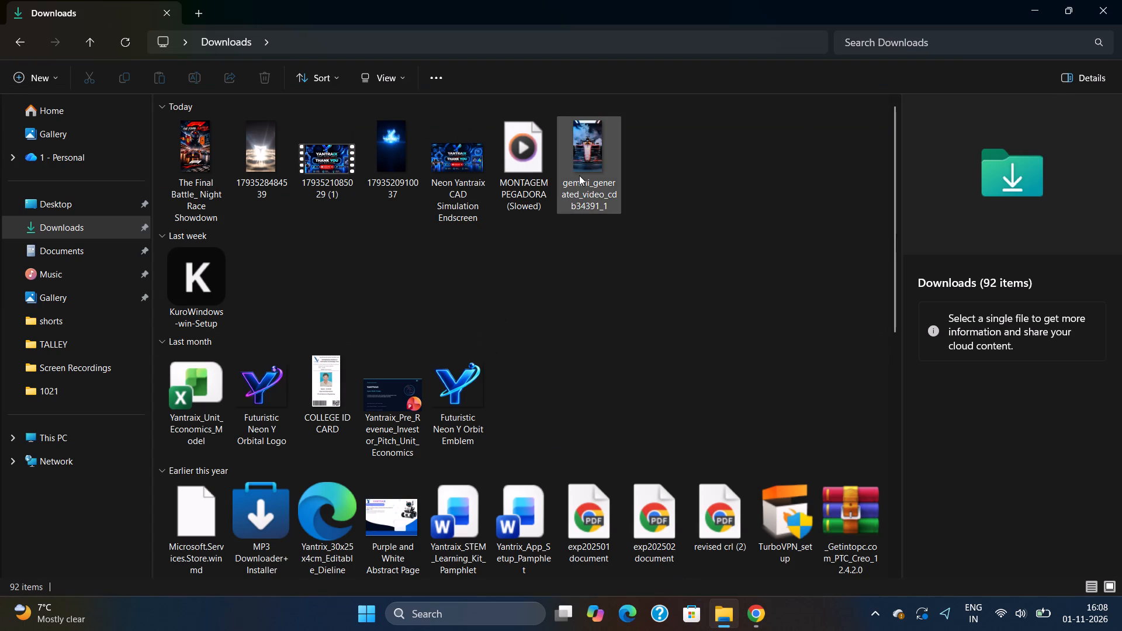
click(579, 175)
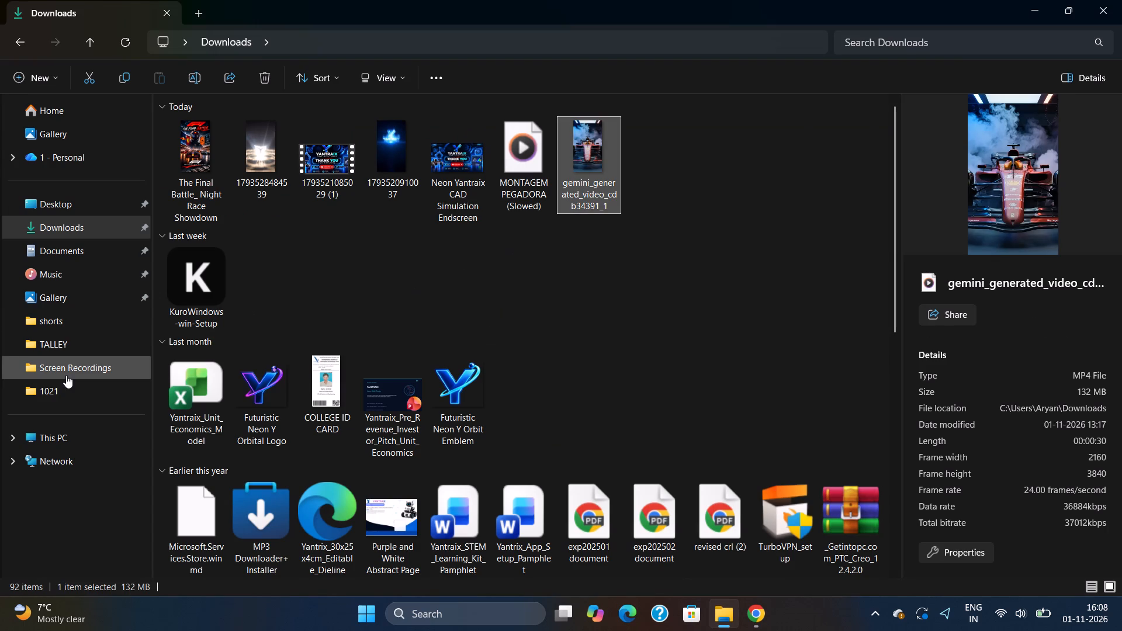
click(66, 375)
click(73, 397)
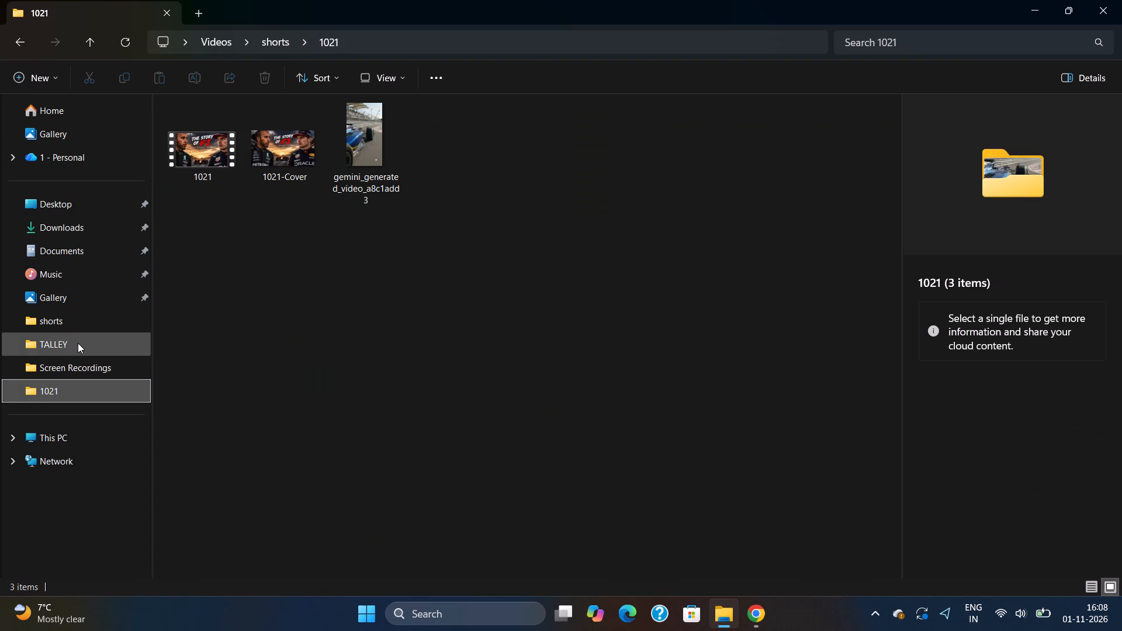
click(77, 328)
double_click(444, 144)
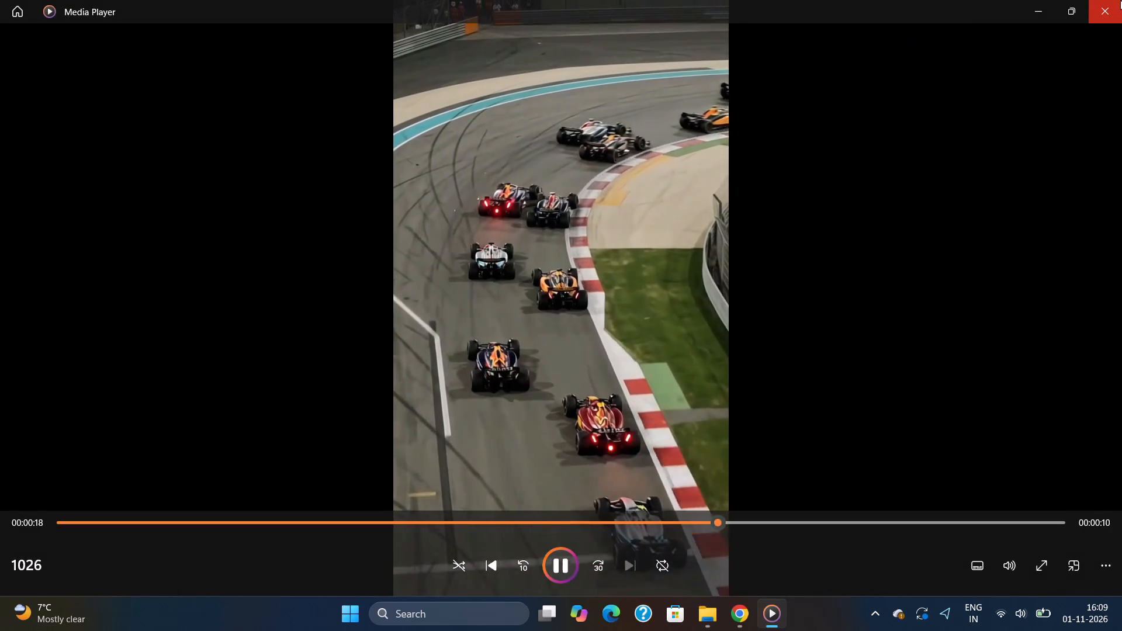
click(1120, 0)
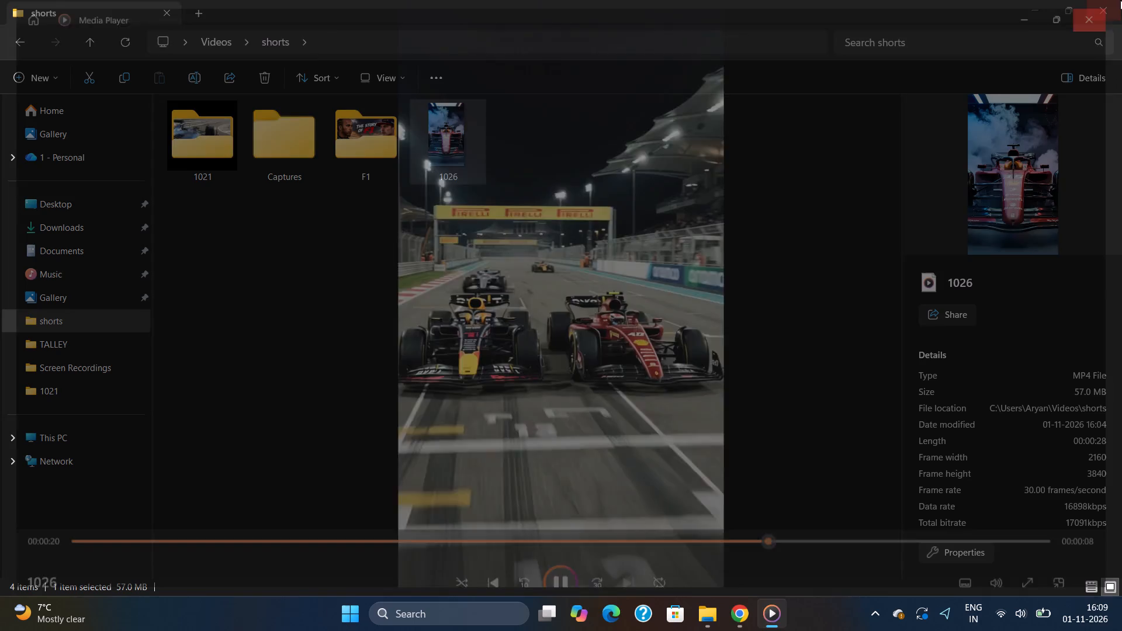
Drop the 1026 video from the shorts folder into the YouTube Studio upload window and dismiss the file chooser.
drag(403, 136, 411, 136)
click(454, 135)
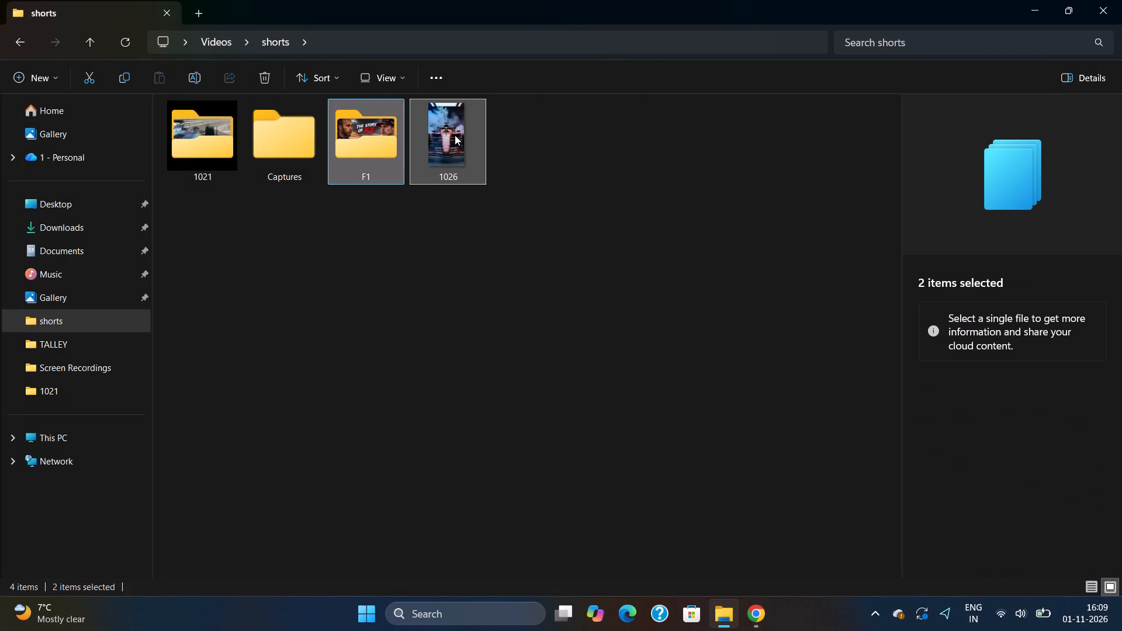
click(570, 219)
drag(464, 147, 749, 630)
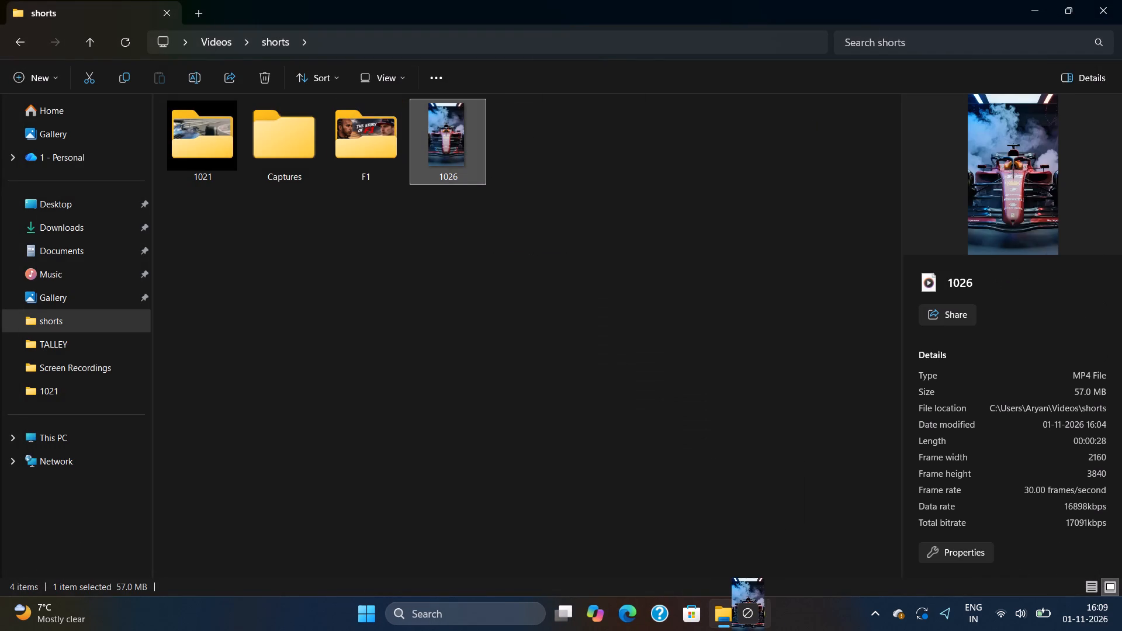
drag(749, 630, 594, 379)
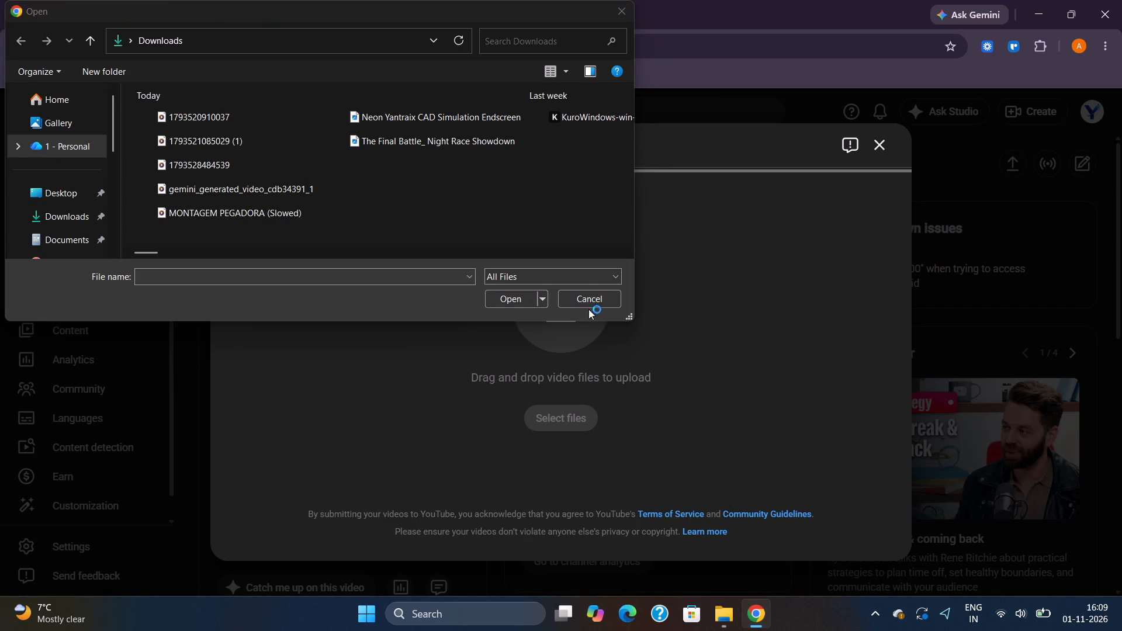
click(618, 15)
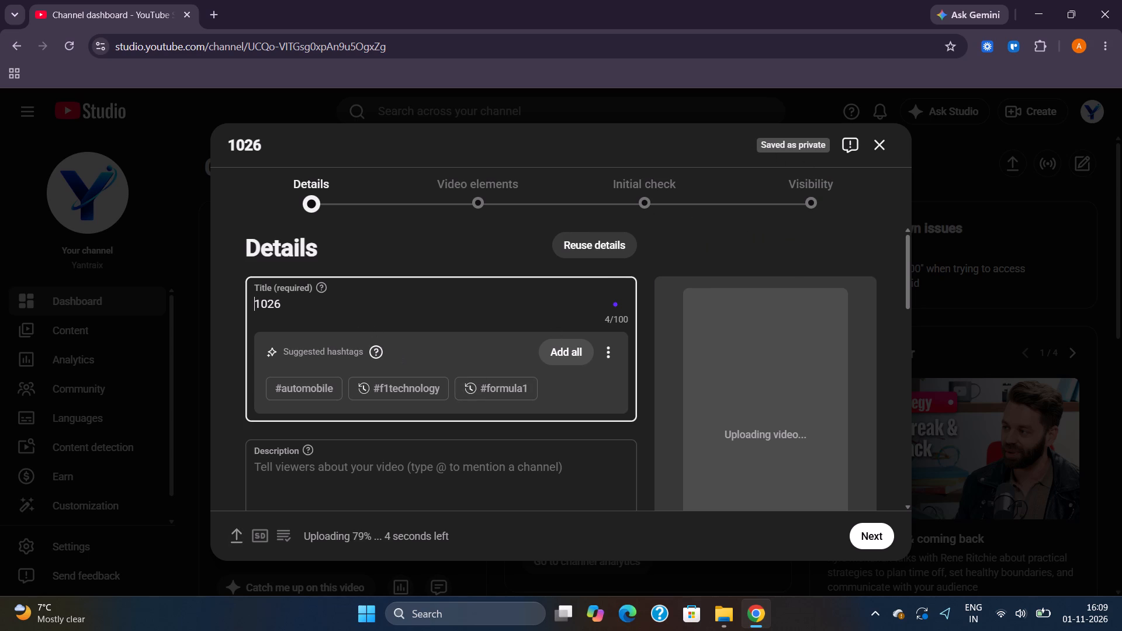
Close the 1026 upload details window without editing the title and dismiss the upload status on the dashboard.
drag(330, 307, 197, 309)
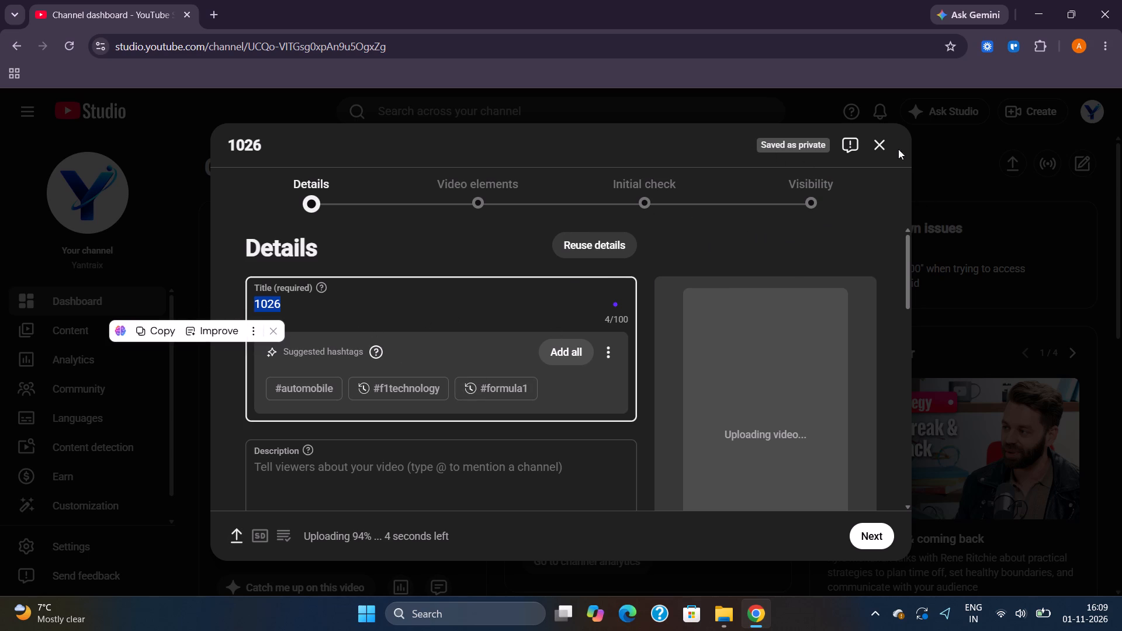
click(879, 154)
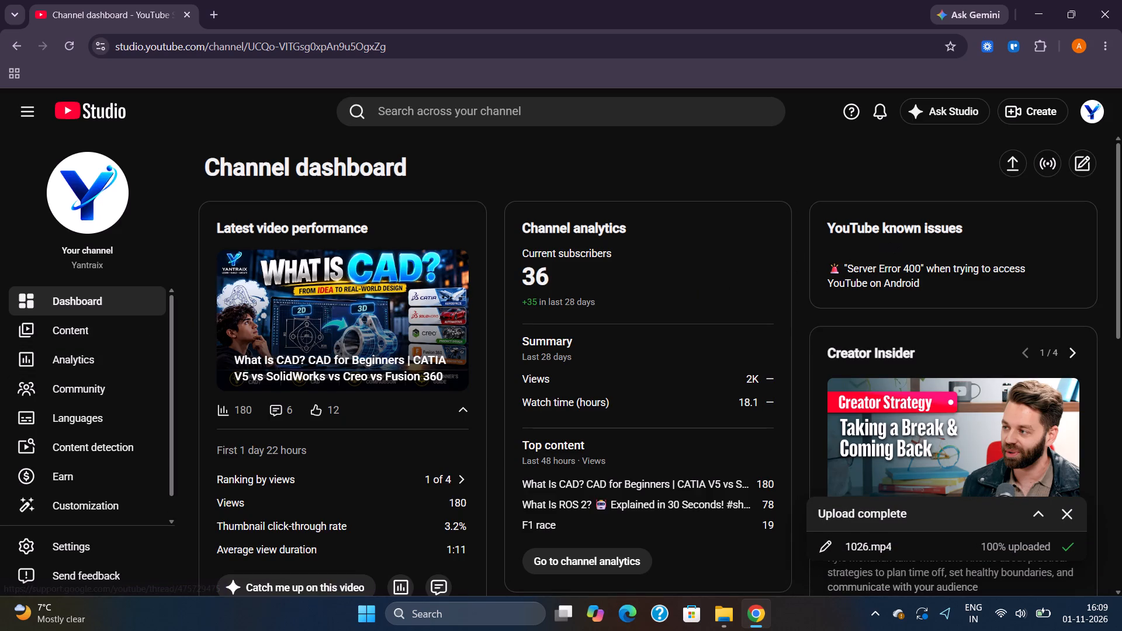
scroll(602, 425, down, 5)
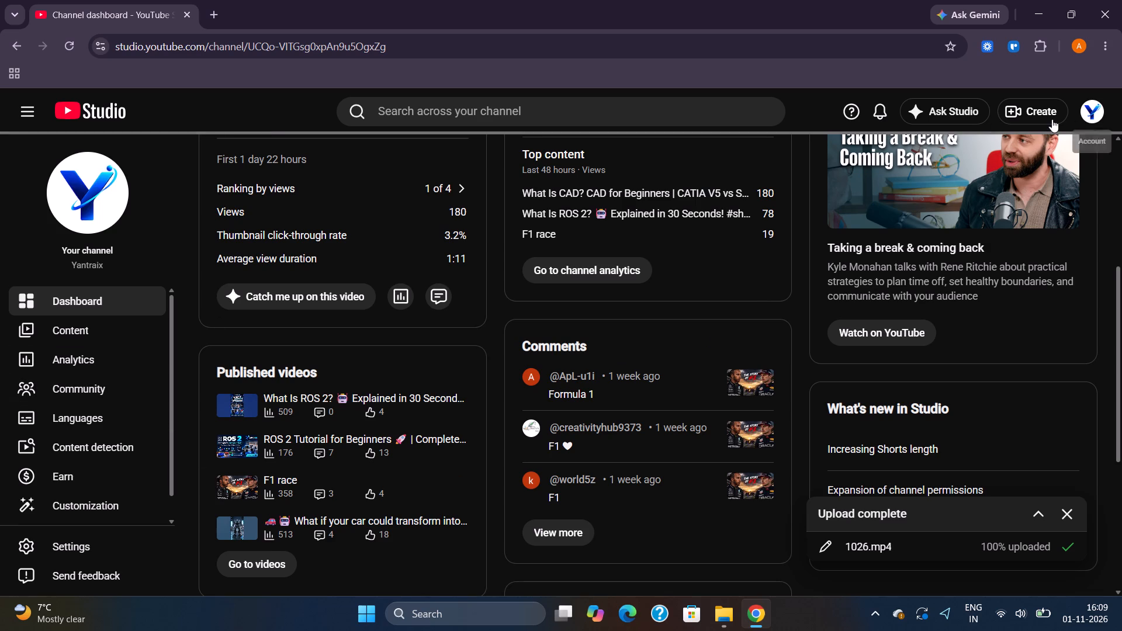
scroll(1047, 133, up, 11)
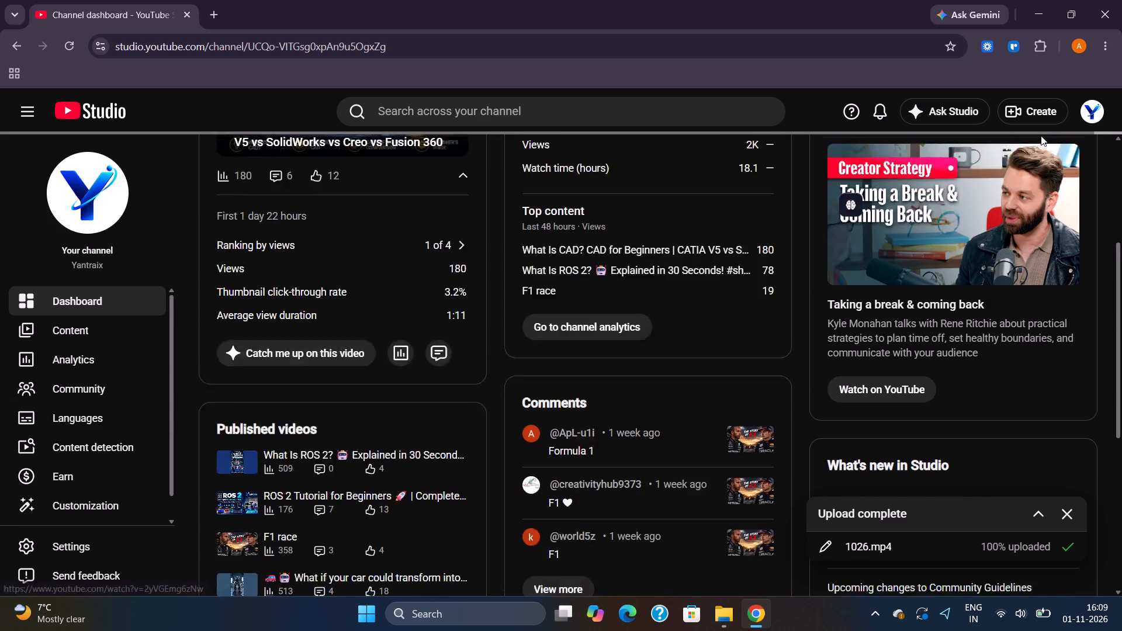
scroll(1041, 136, up, 1)
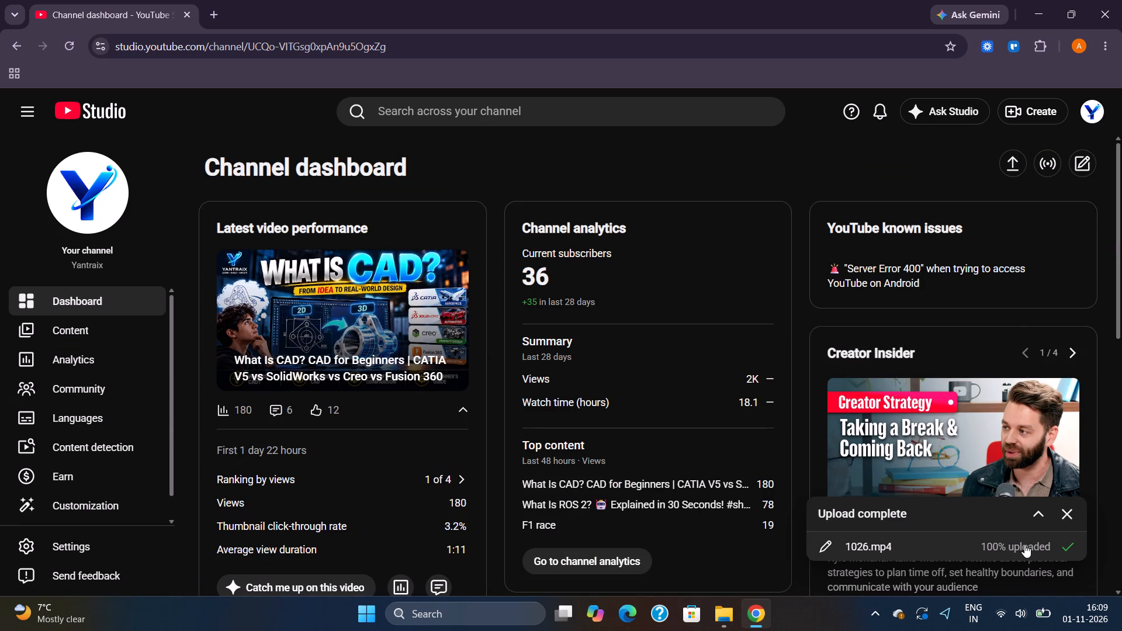
click(1062, 518)
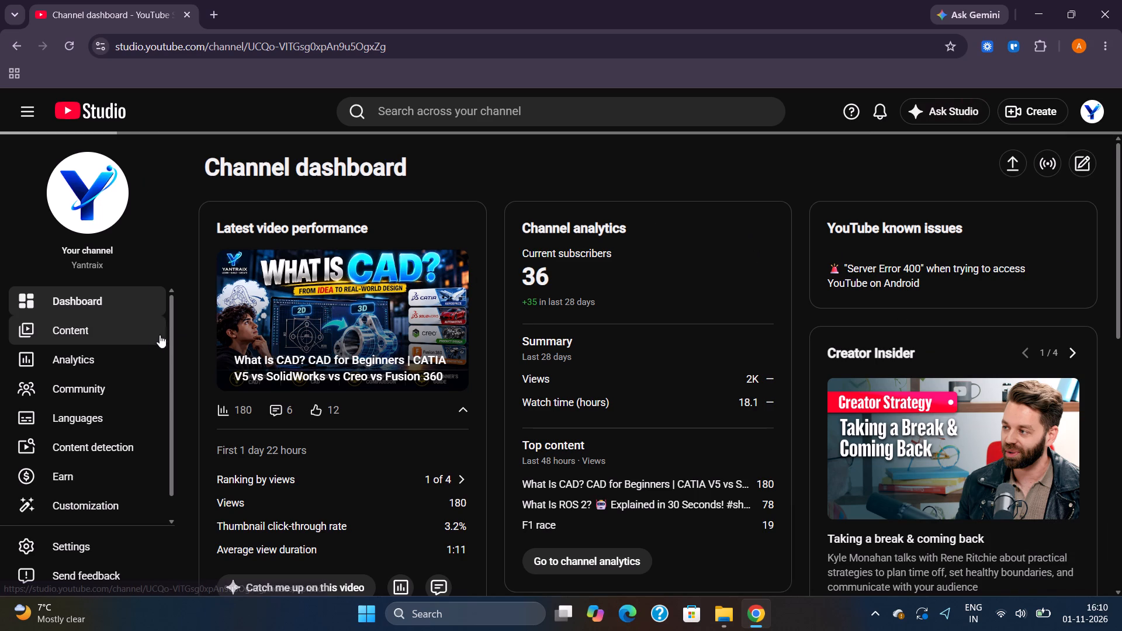
Open the 1026 draft from the channel's Shorts content and change its title to F1.
click(121, 330)
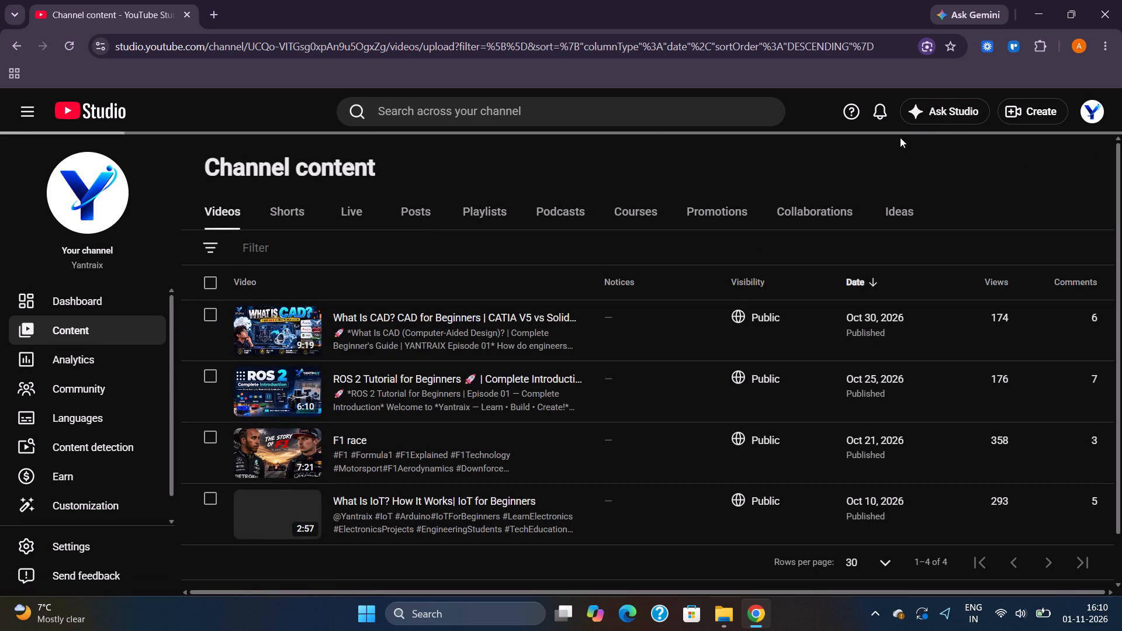
scroll(521, 241, up, 1)
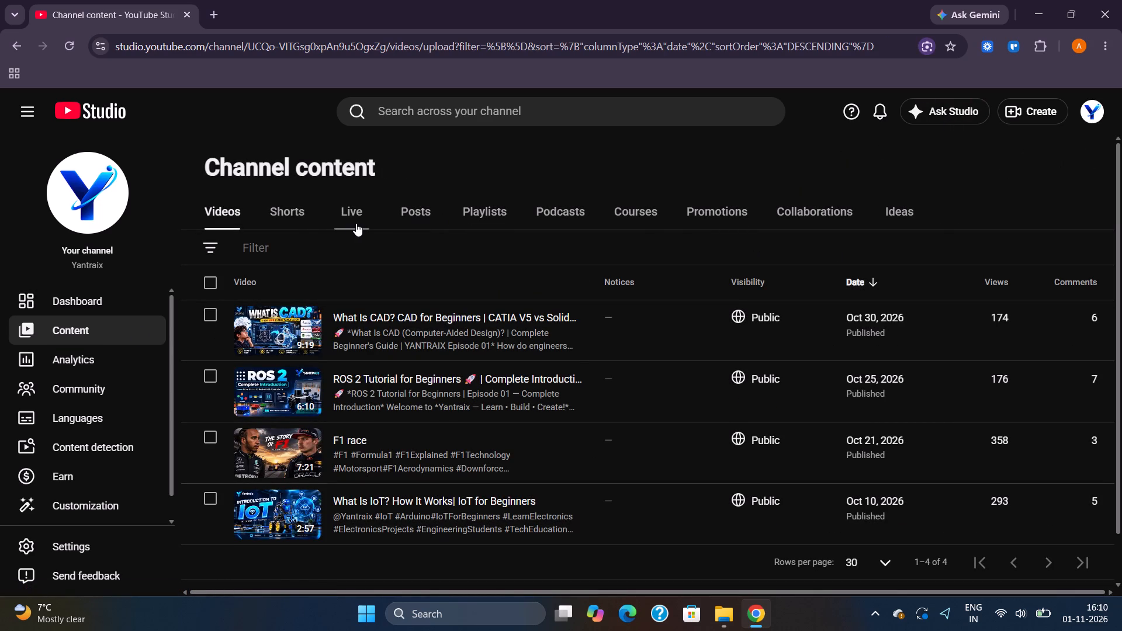
click(296, 214)
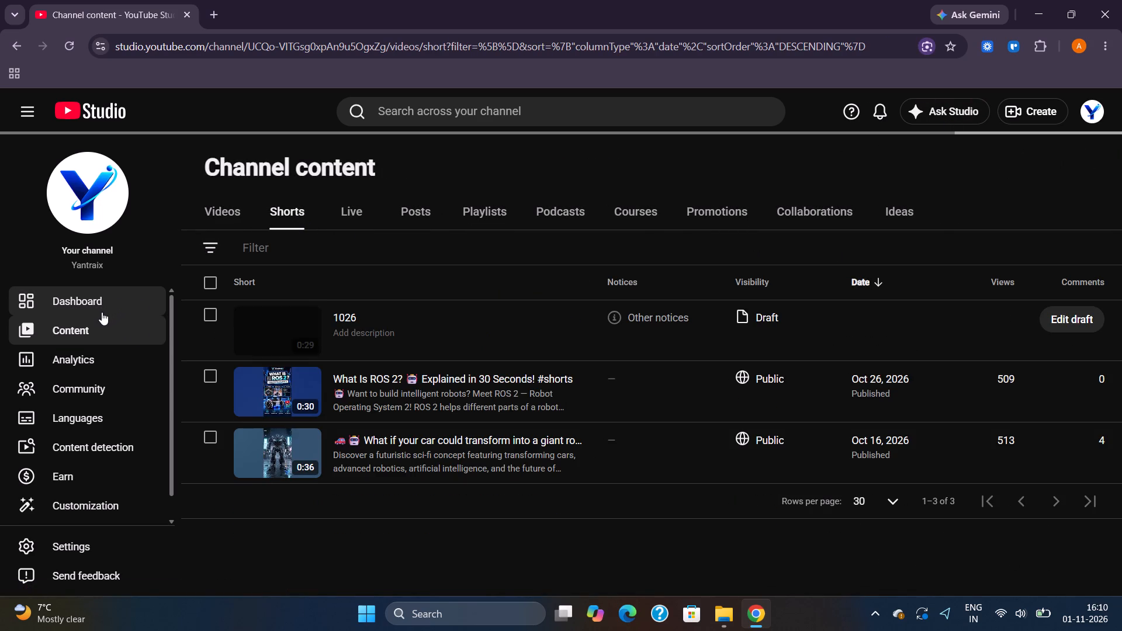
click(1062, 320)
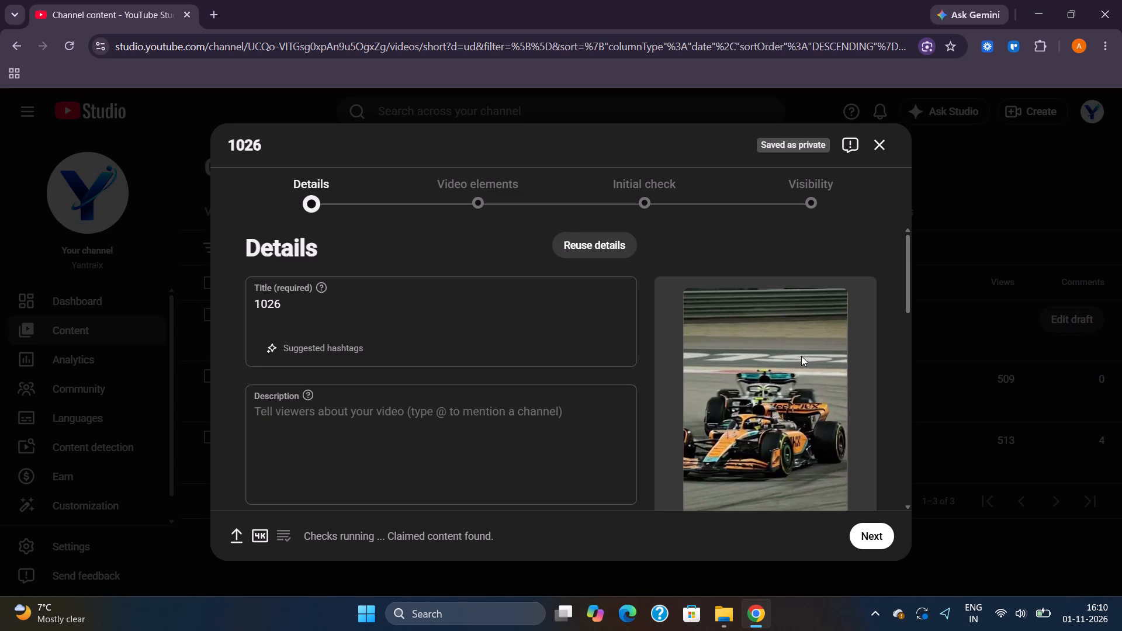
scroll(801, 356, down, 1)
scroll(347, 277, up, 2)
drag(328, 303, 213, 307)
key(BackSpace)
text(F1)
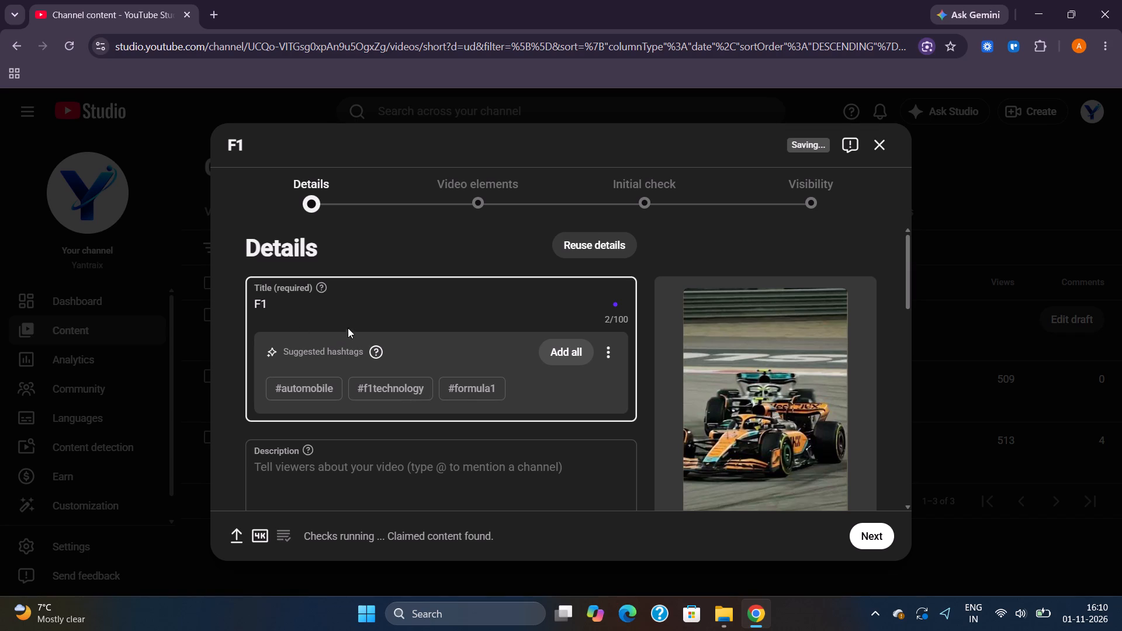
scroll(354, 275, down, 1)
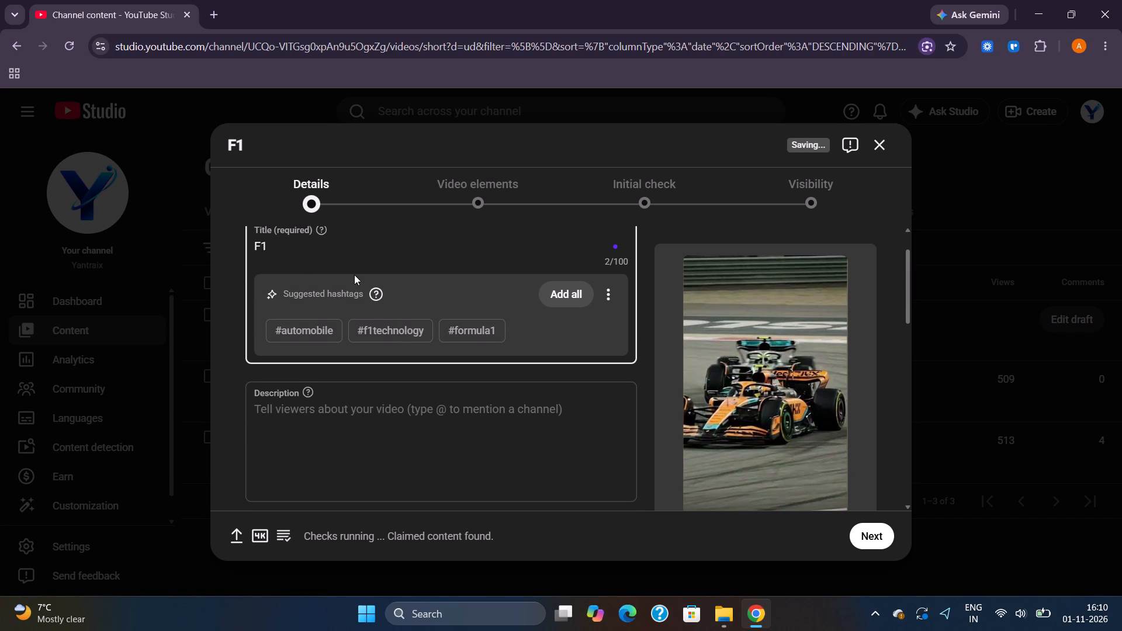
scroll(354, 275, down, 2)
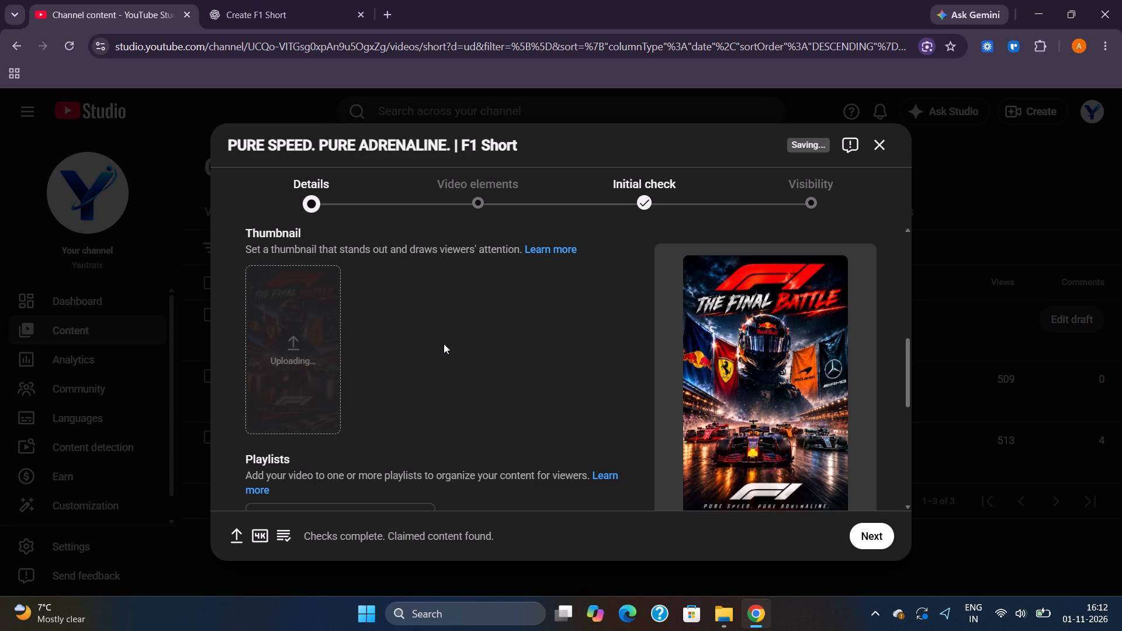
Set the draft's audience to "No, it's not made for kids".
scroll(444, 344, down, 4)
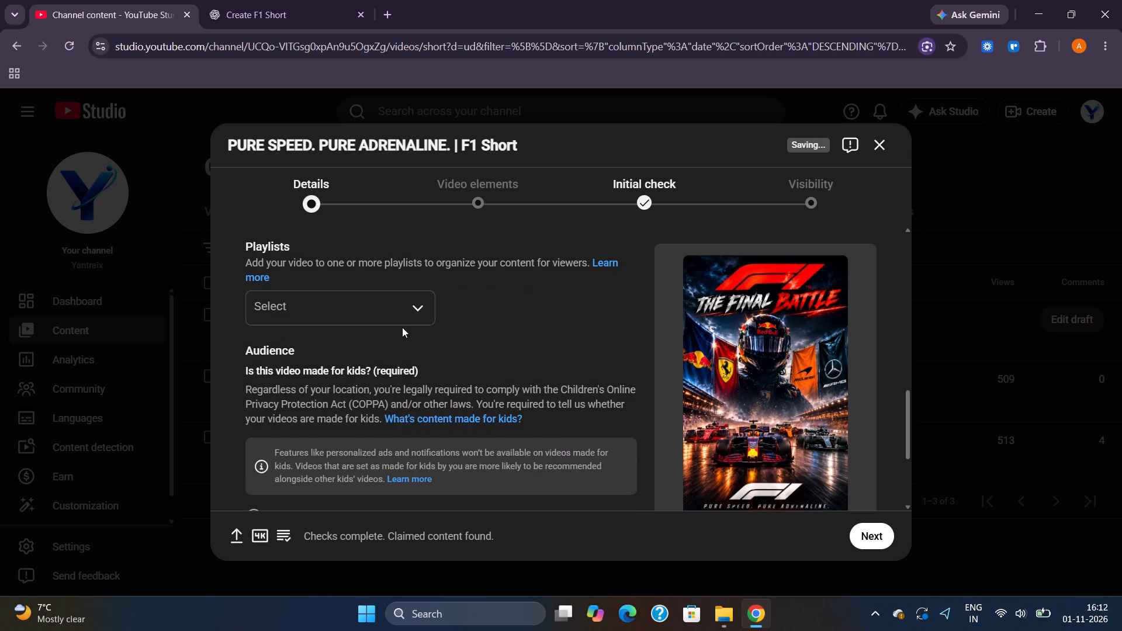
scroll(402, 327, down, 6)
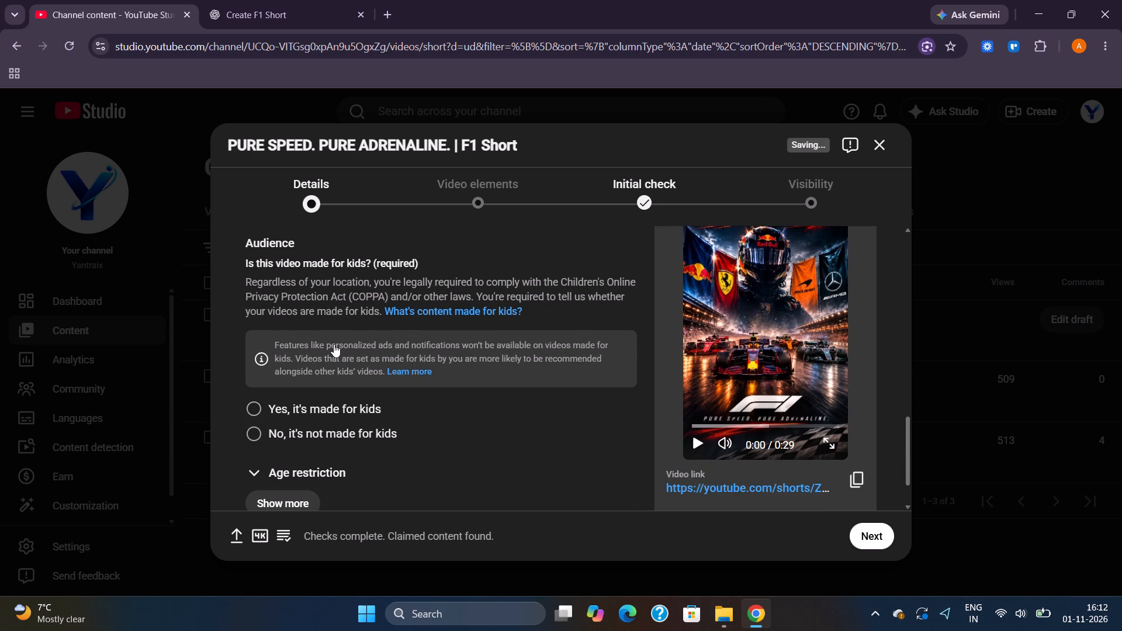
click(283, 366)
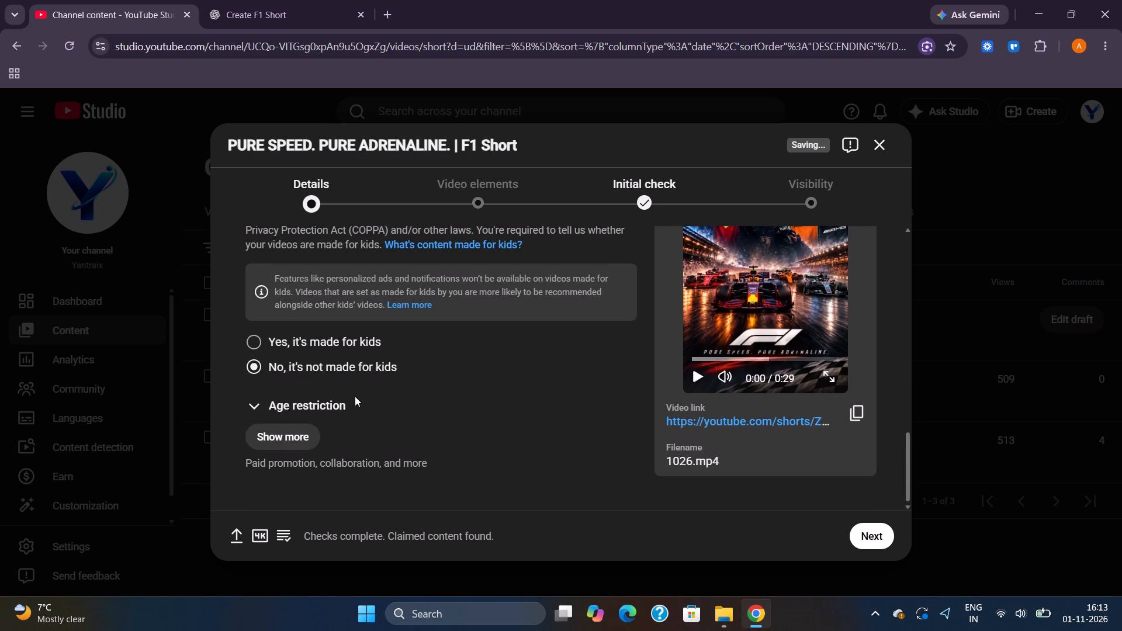
Add the short to the FORMULA 1 playlist.
scroll(355, 396, up, 3)
click(358, 381)
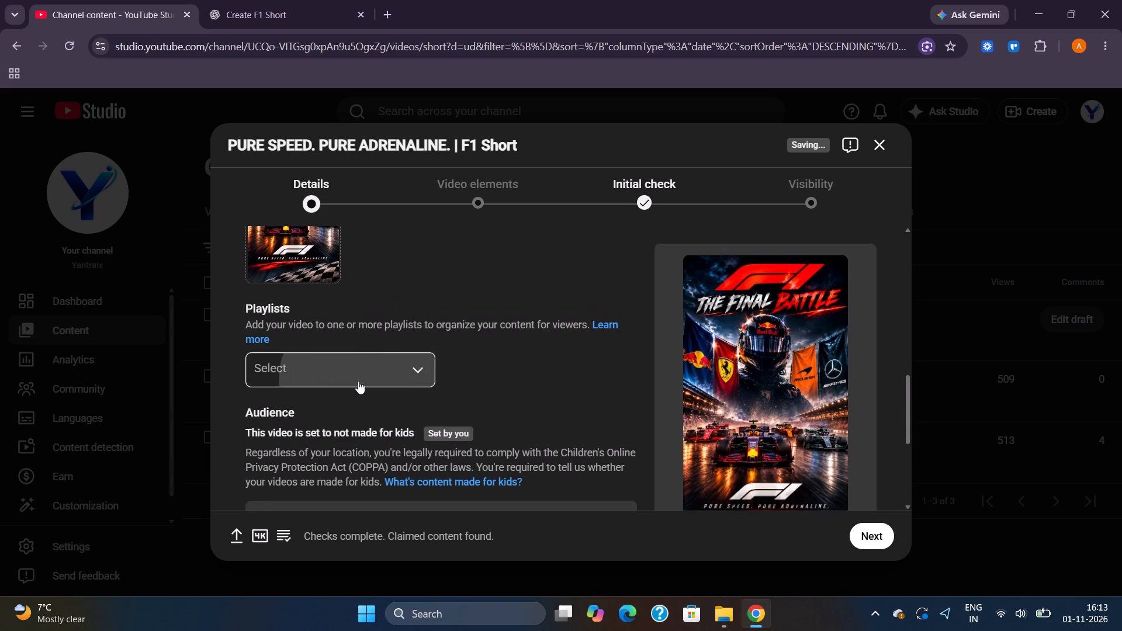
click(304, 348)
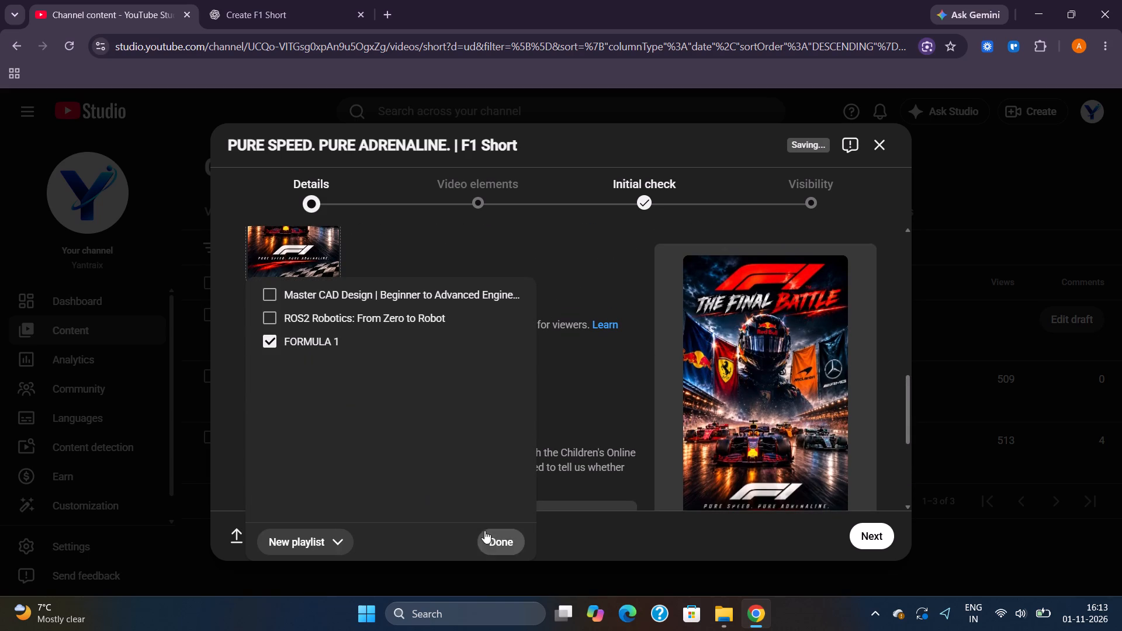
click(499, 536)
Check the draft's details, advance through Video elements and Initial check to Visibility, and set the short to Public.
scroll(473, 408, up, 3)
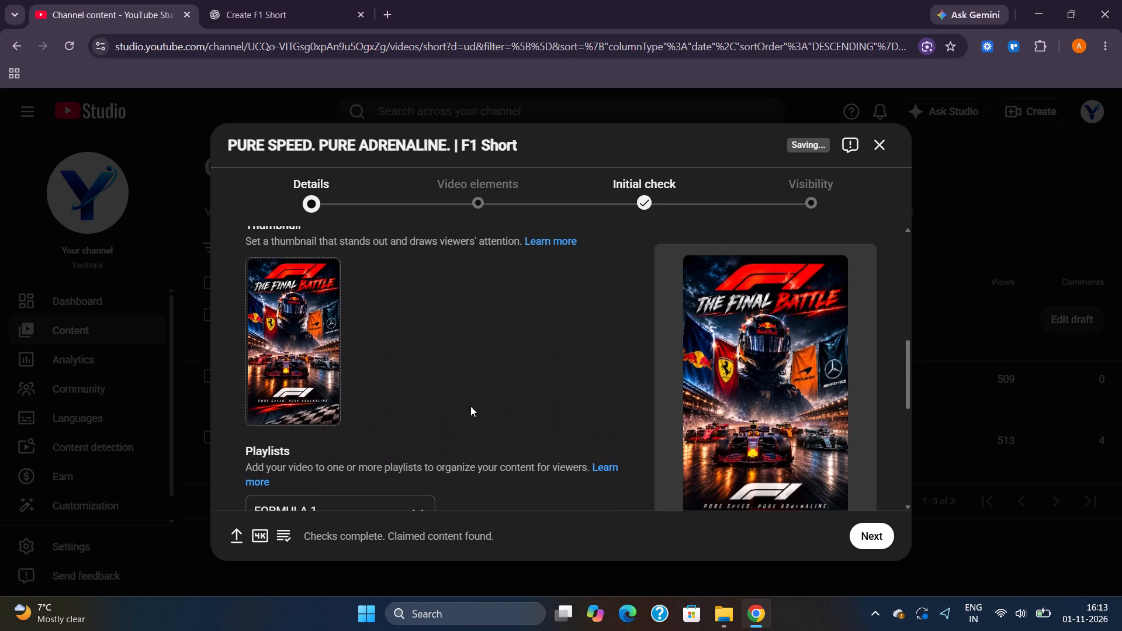
scroll(470, 405, up, 6)
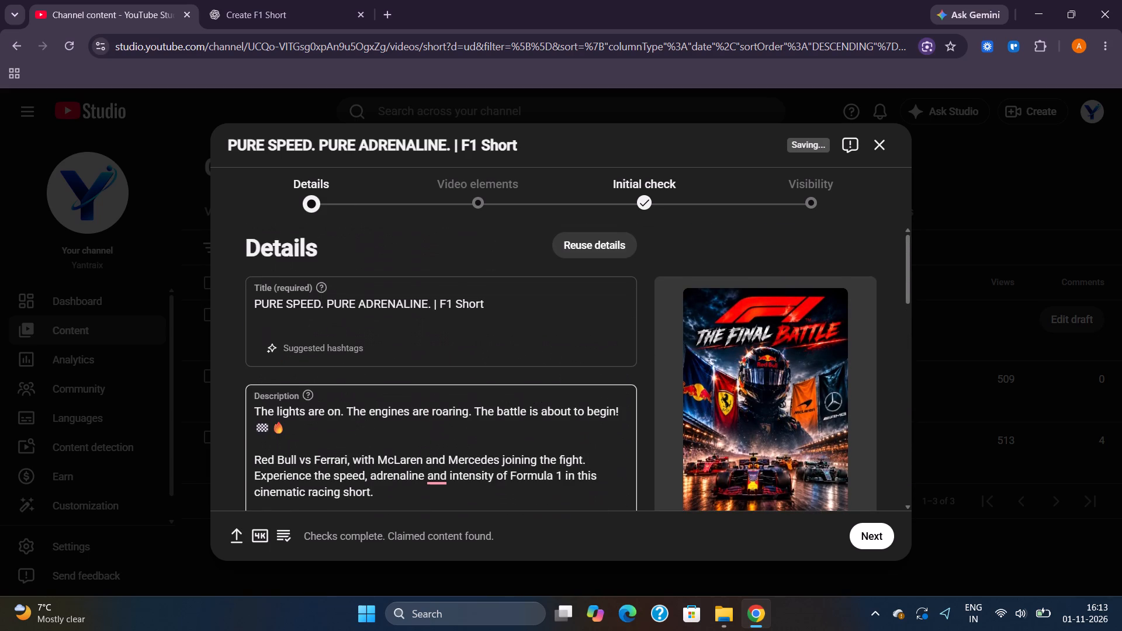
scroll(470, 405, down, 10)
click(879, 536)
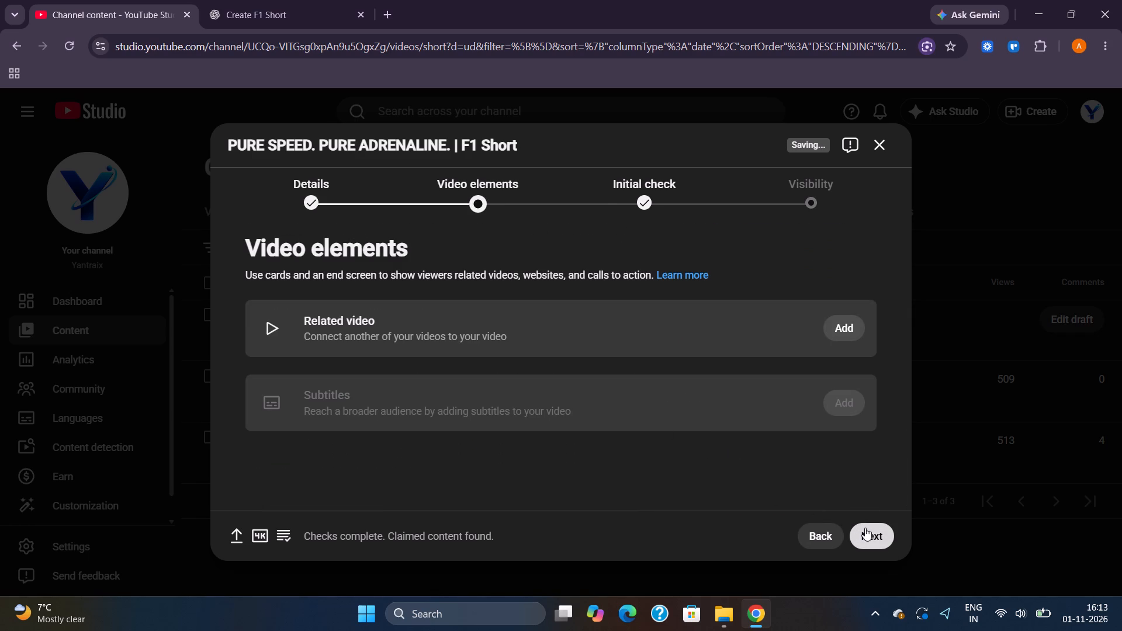
click(865, 528)
scroll(687, 362, down, 3)
scroll(687, 362, up, 3)
click(871, 539)
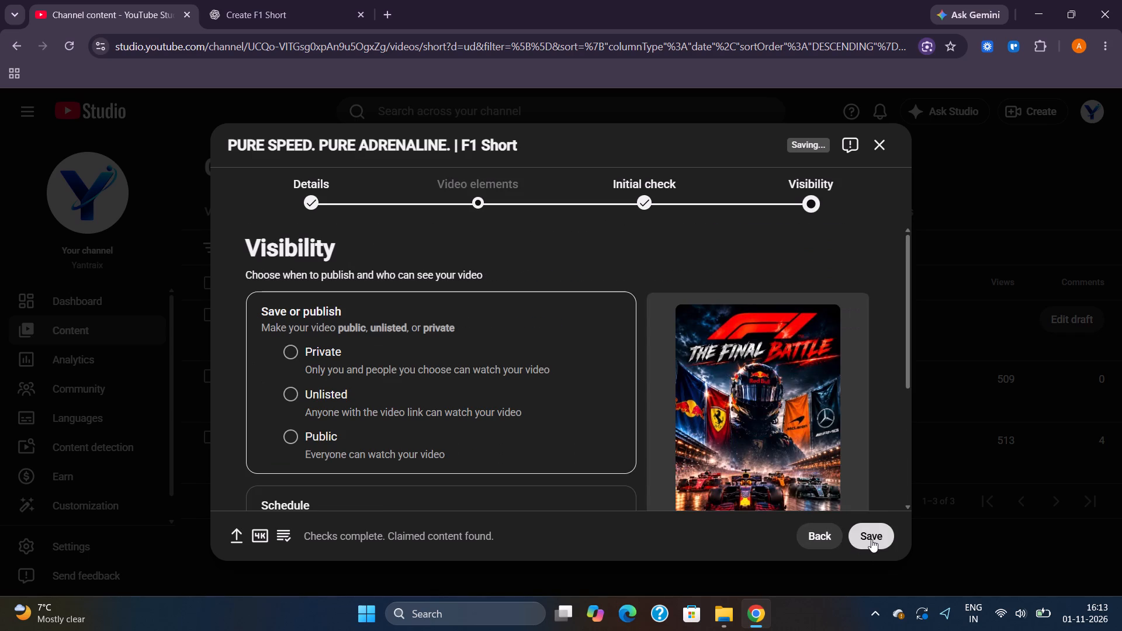
click(306, 433)
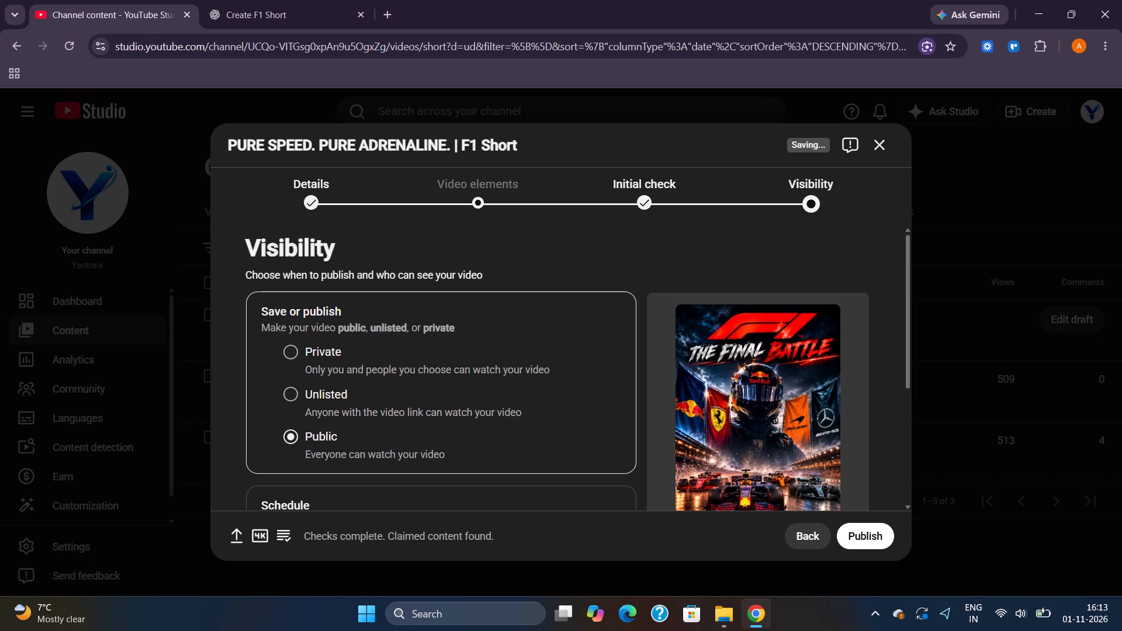
Review the pre-publish notes, then go back to the Details page and examine the title, description, hashtags, thumbnail and audience entries.
scroll(367, 364, down, 4)
scroll(414, 346, down, 3)
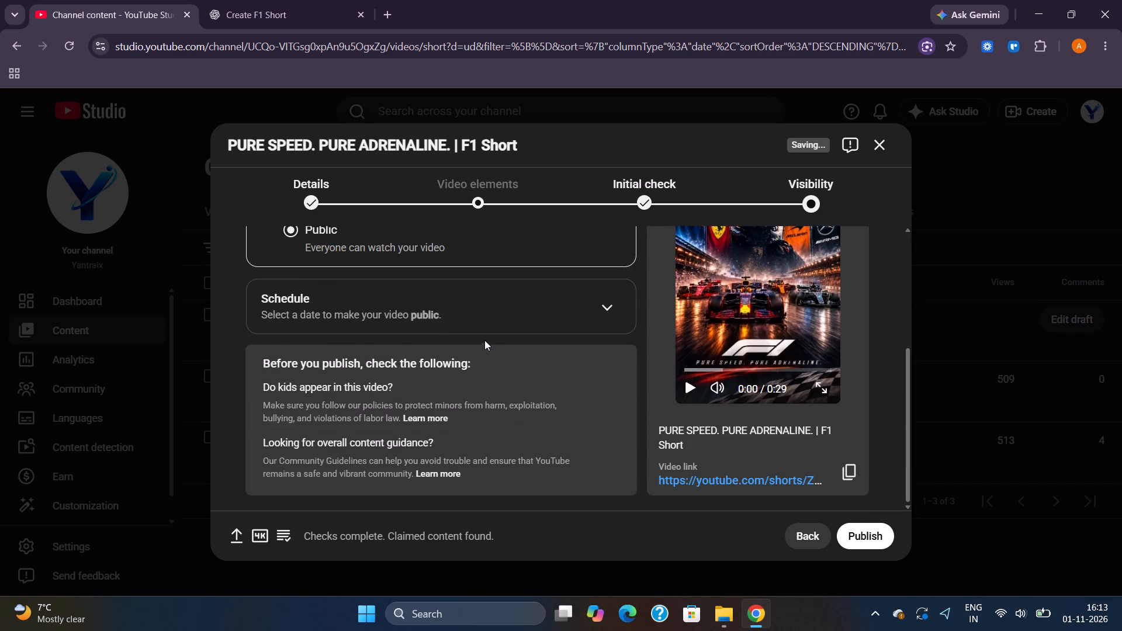
scroll(493, 342, up, 6)
scroll(493, 342, down, 6)
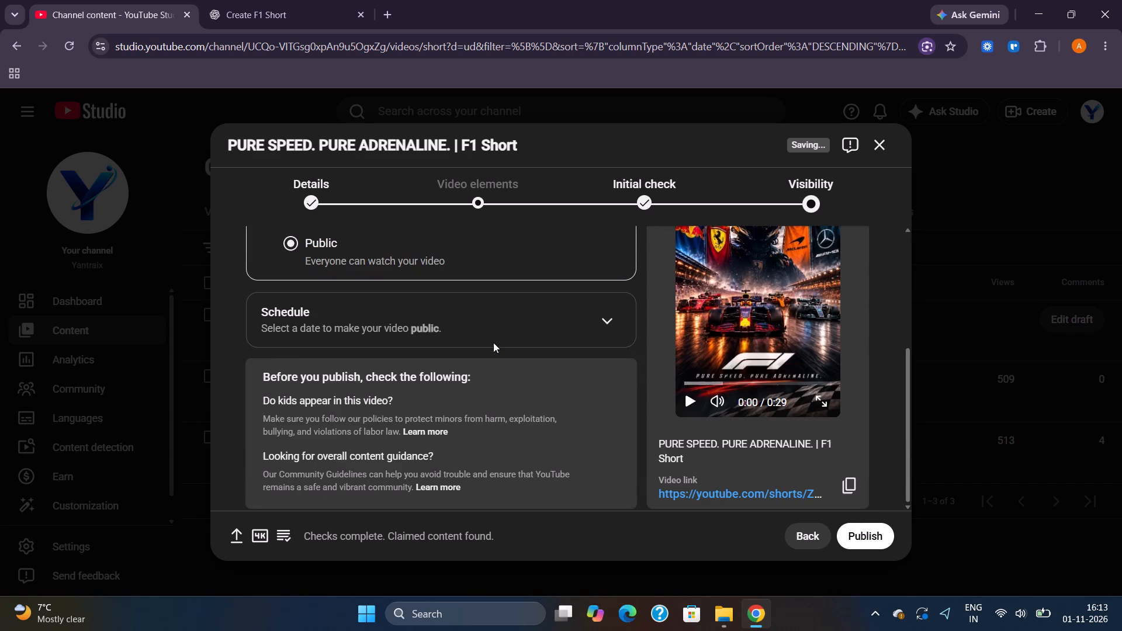
scroll(612, 355, down, 1)
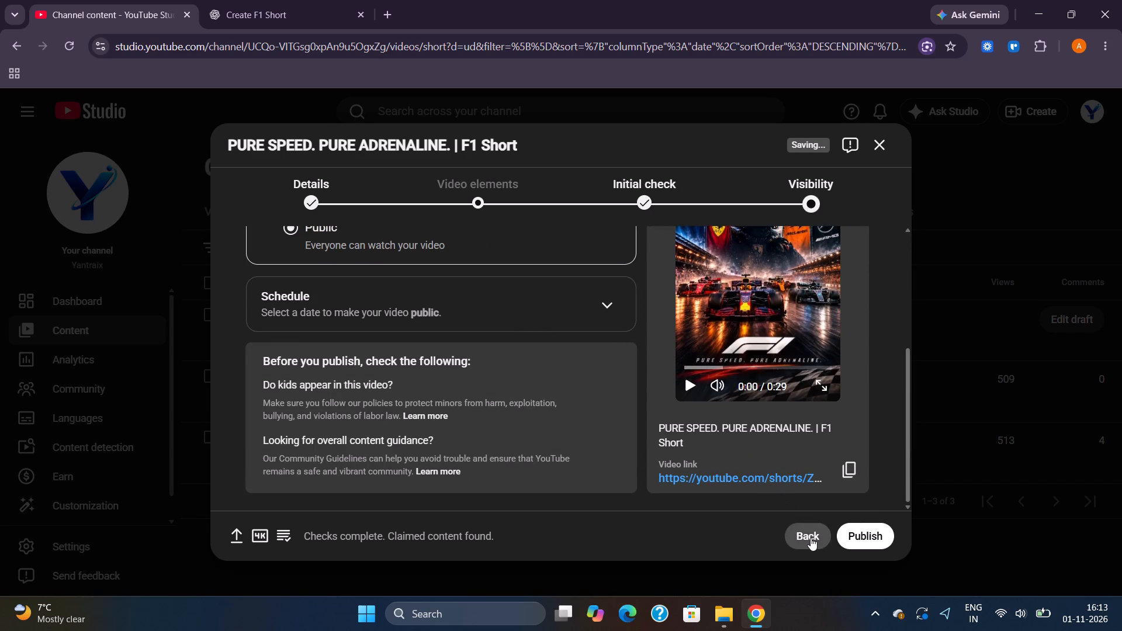
click(811, 538)
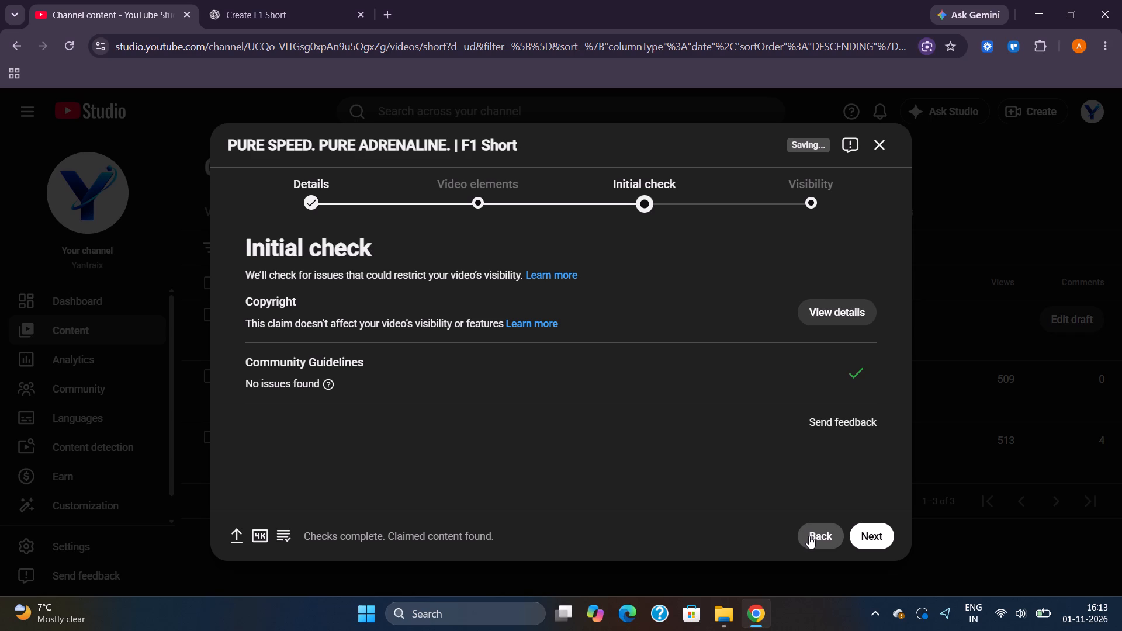
click(809, 536)
click(809, 536)
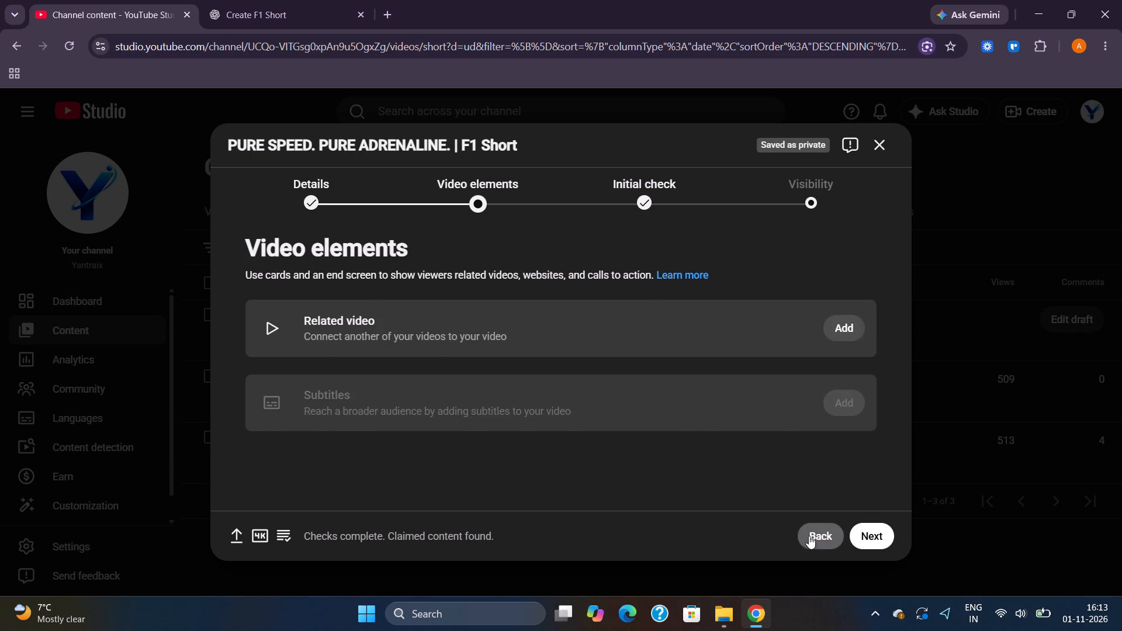
scroll(588, 389, down, 5)
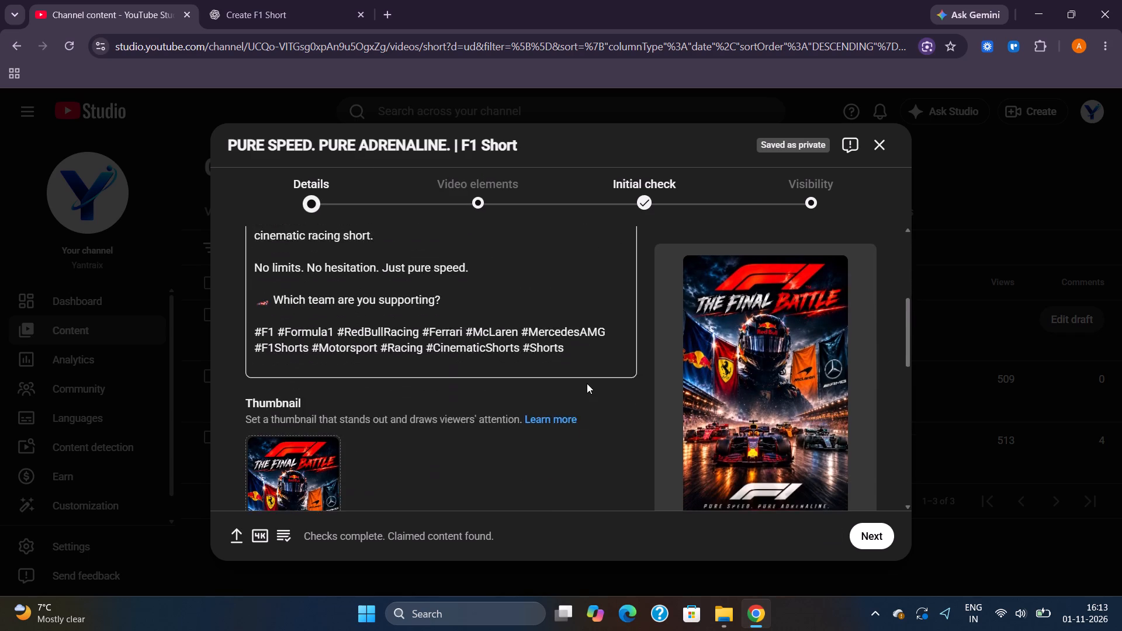
scroll(587, 383, down, 10)
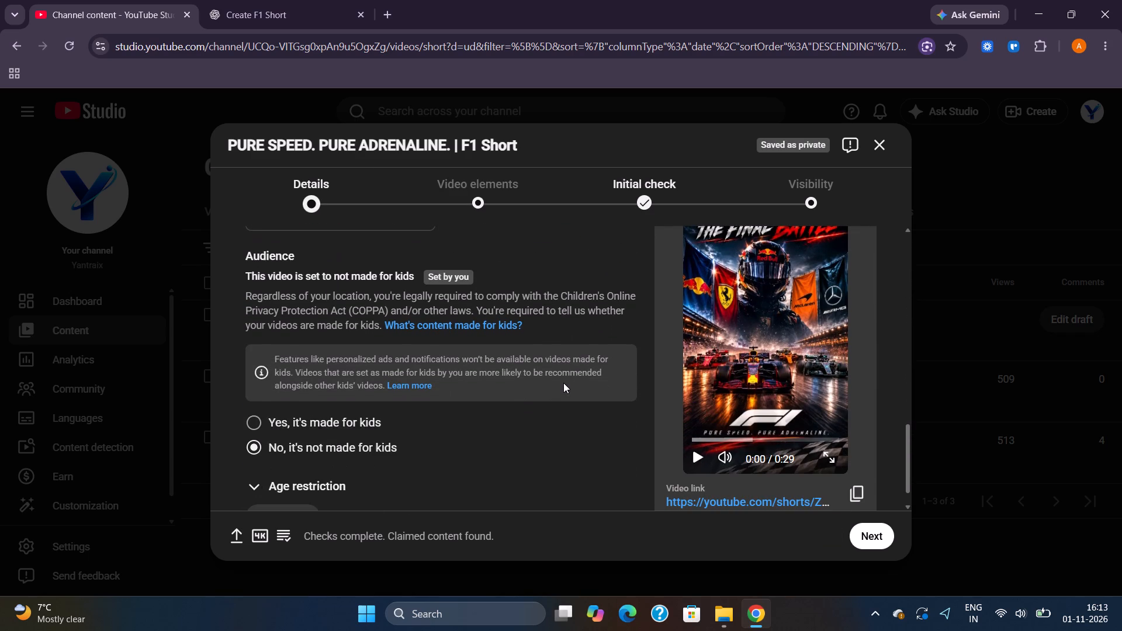
scroll(563, 383, up, 12)
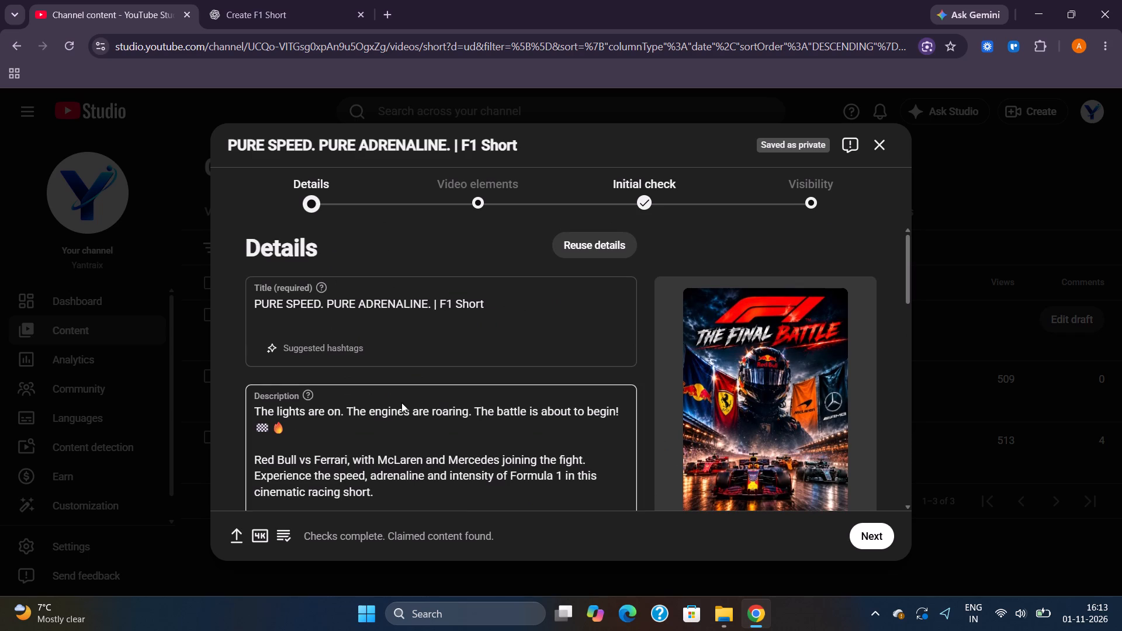
scroll(387, 458, down, 2)
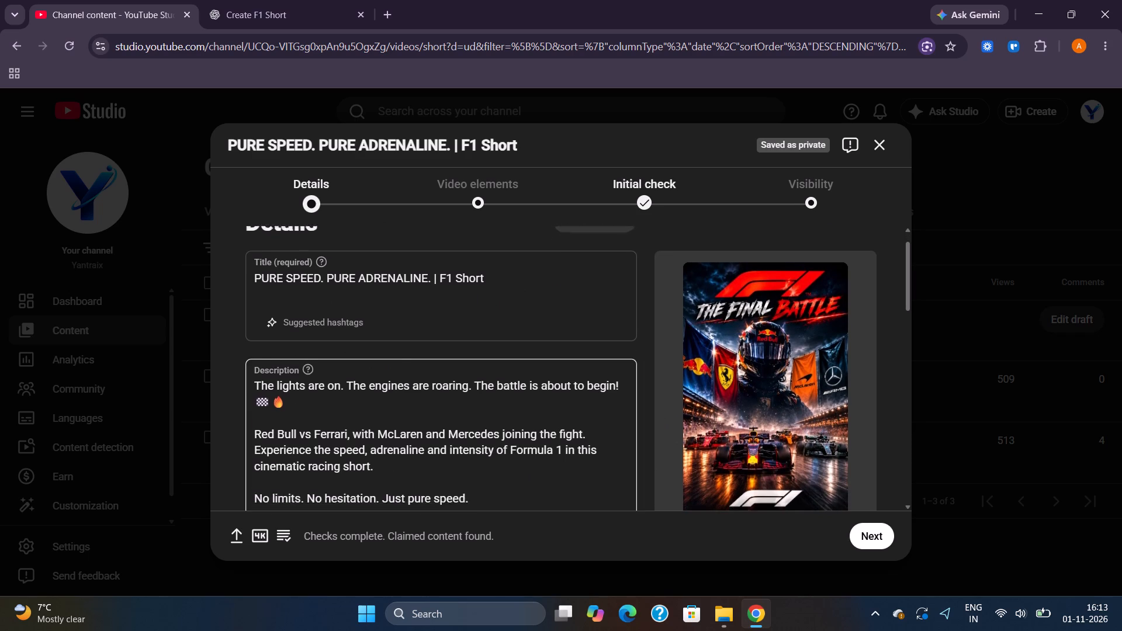
scroll(389, 439, down, 2)
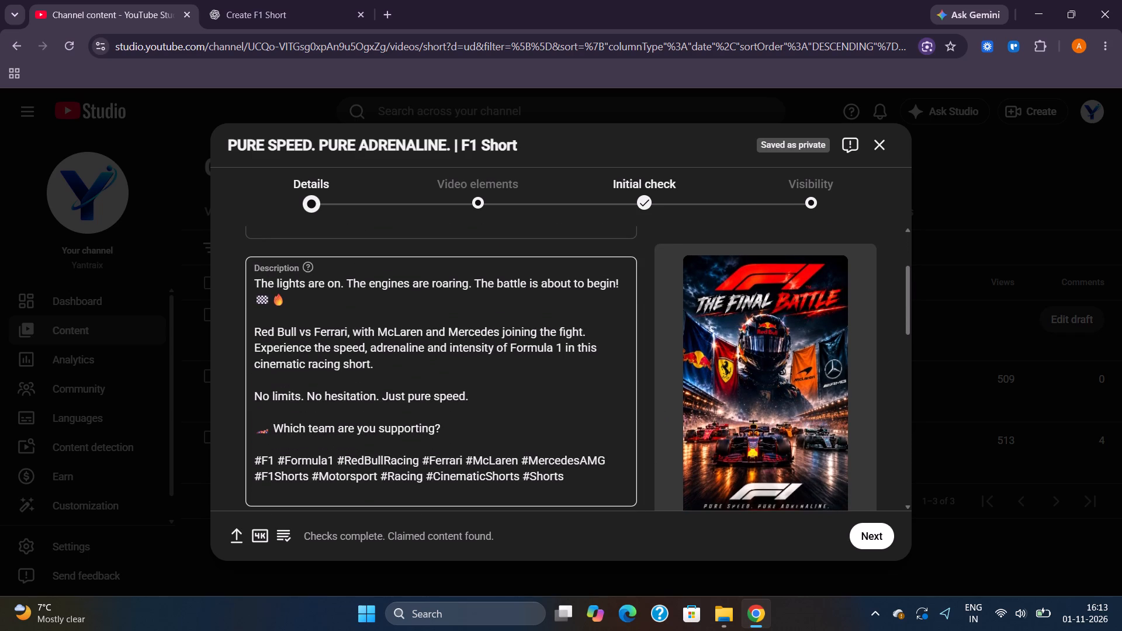
Replace the hashtags ending the description with the copied longer set starting #F1 #Formula1 #F1Shorts #F1Racing #RedBullRacing.
drag(255, 458, 443, 480)
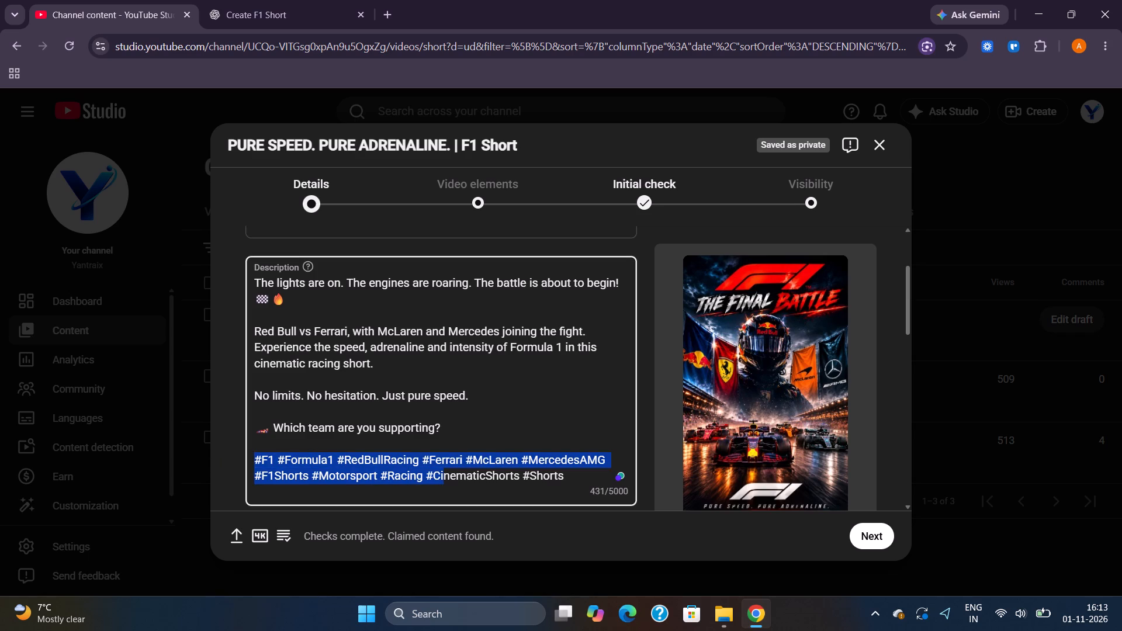
drag(443, 480, 612, 476)
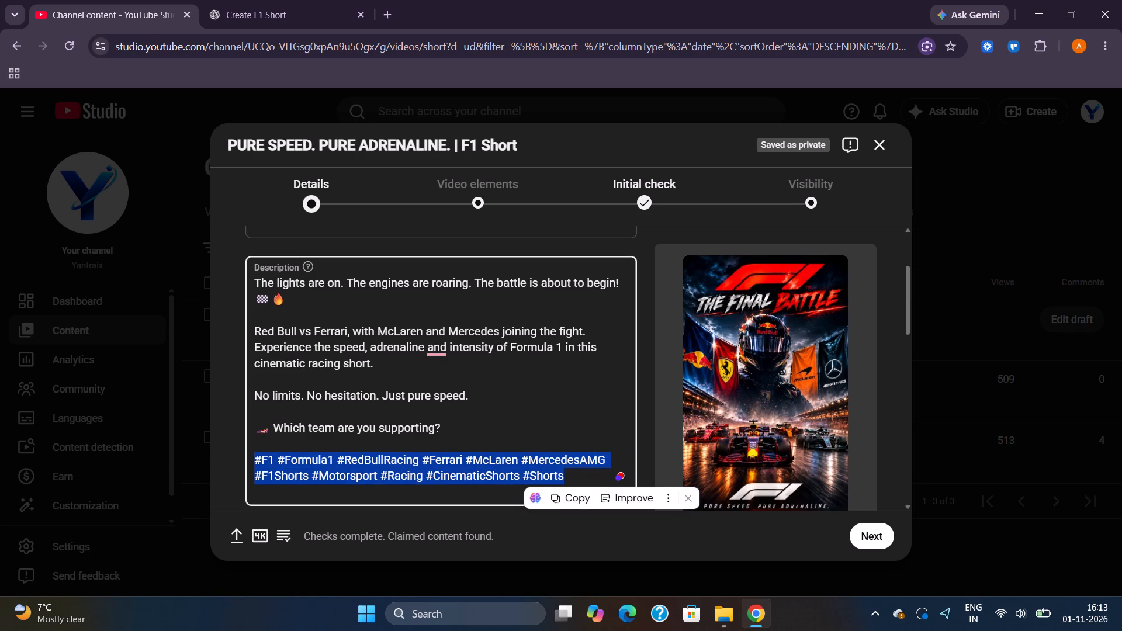
key(BackSpace)
key(ctrl+v)
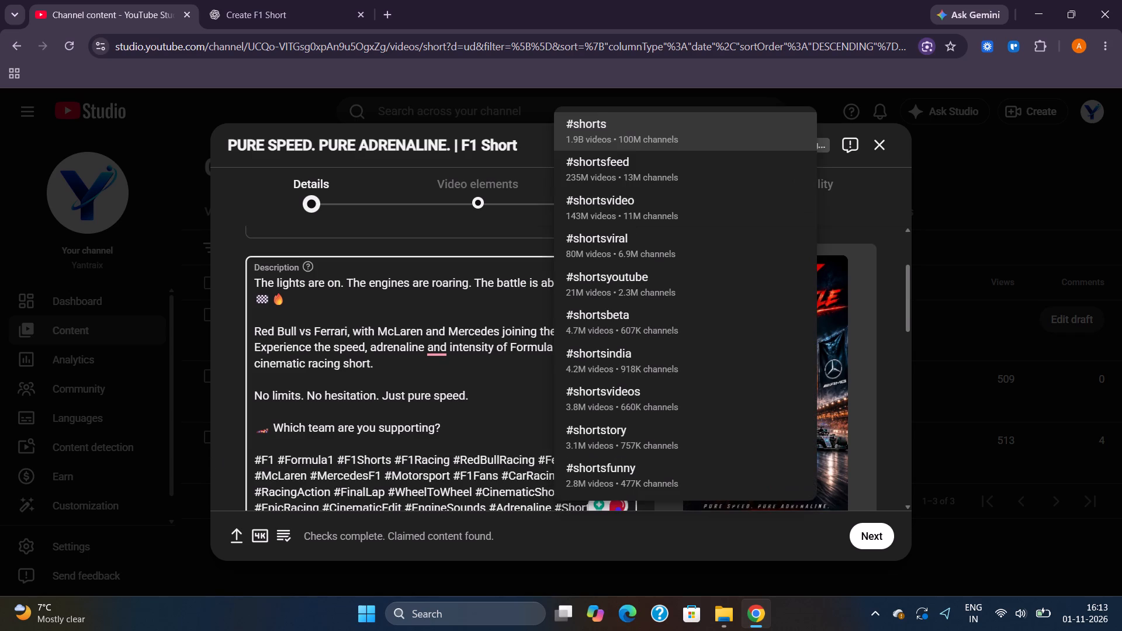
Advance through Video elements and Initial check to Visibility, publish the short as Public, and dismiss the sharing dialog.
click(869, 534)
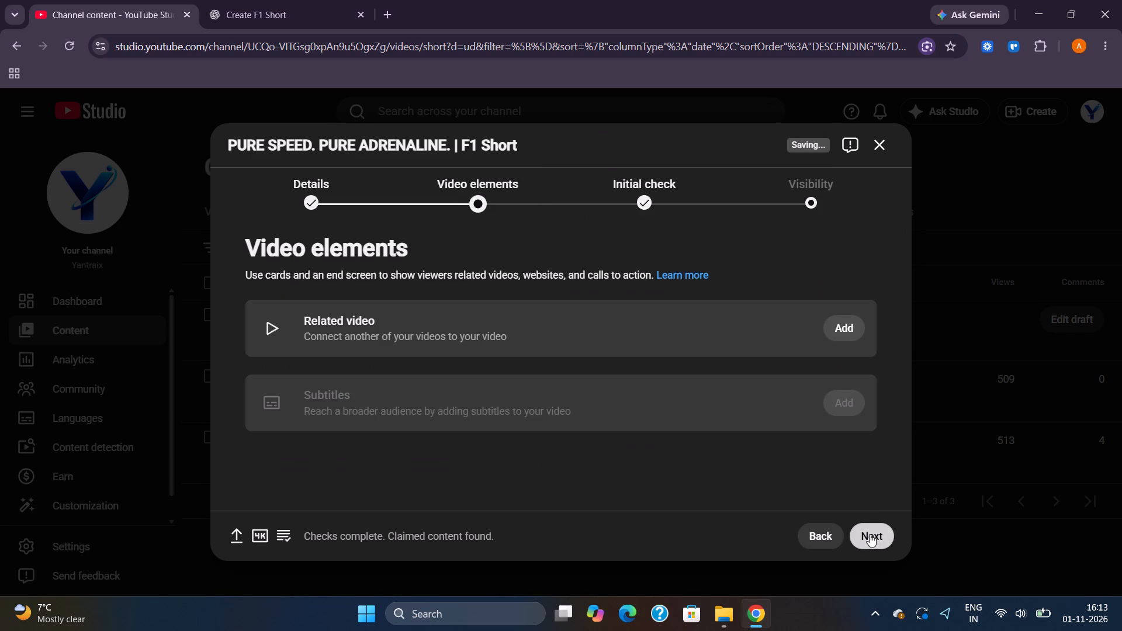
click(870, 534)
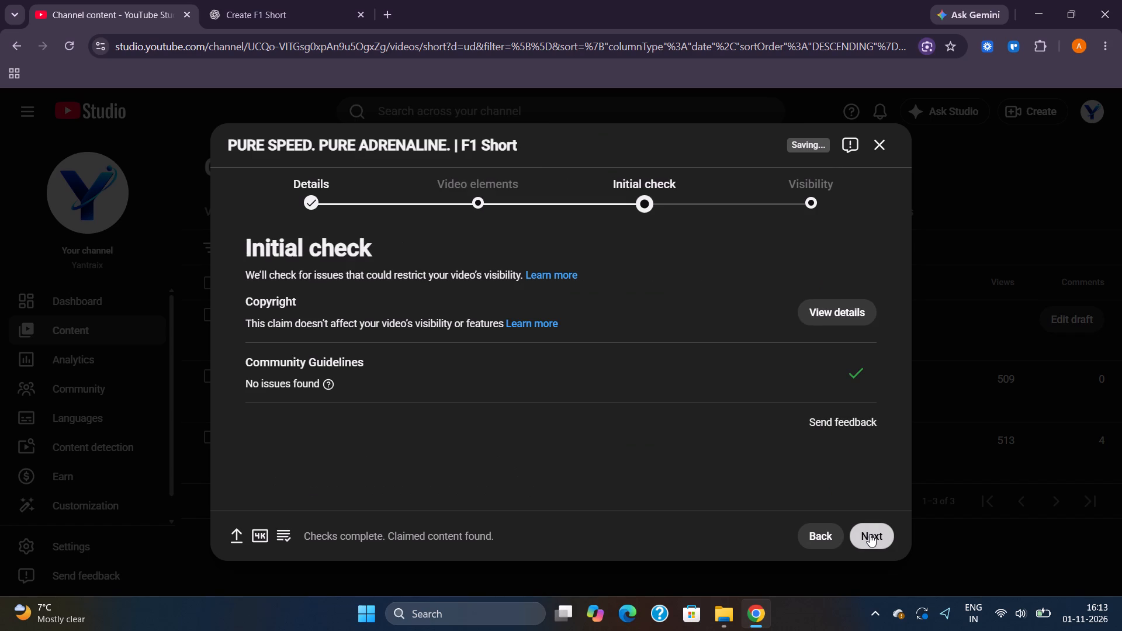
click(870, 534)
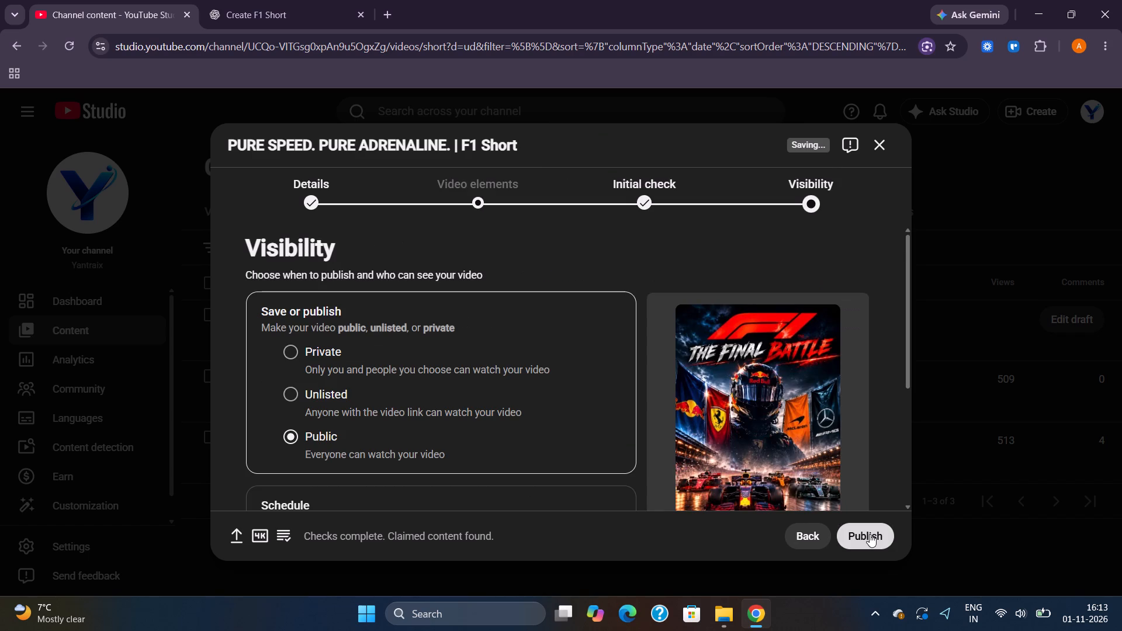
click(870, 534)
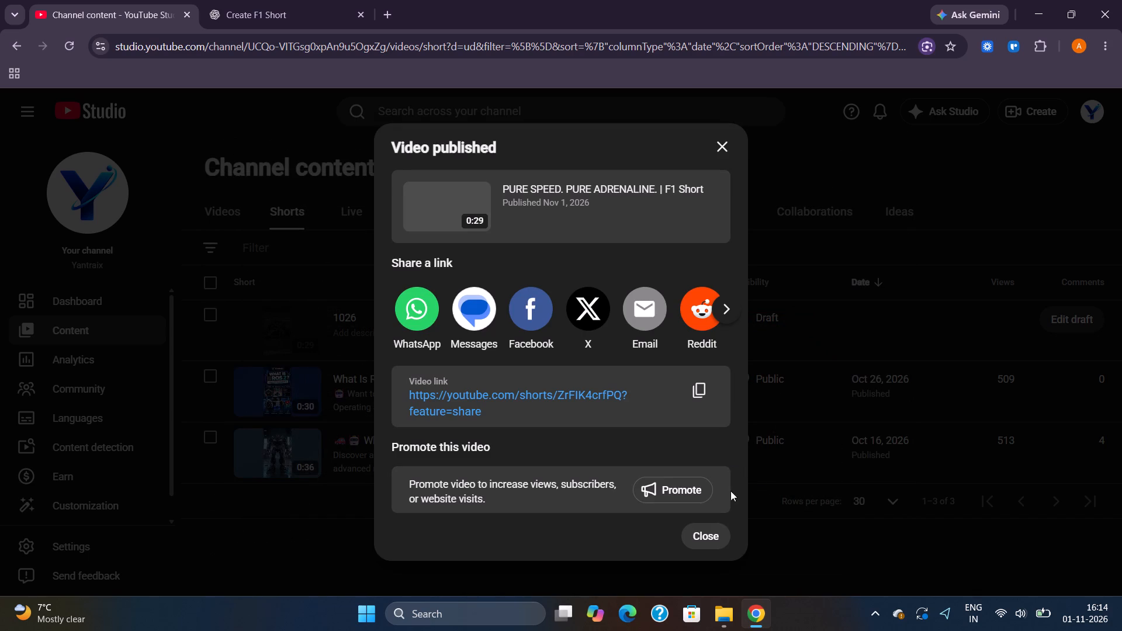
click(714, 538)
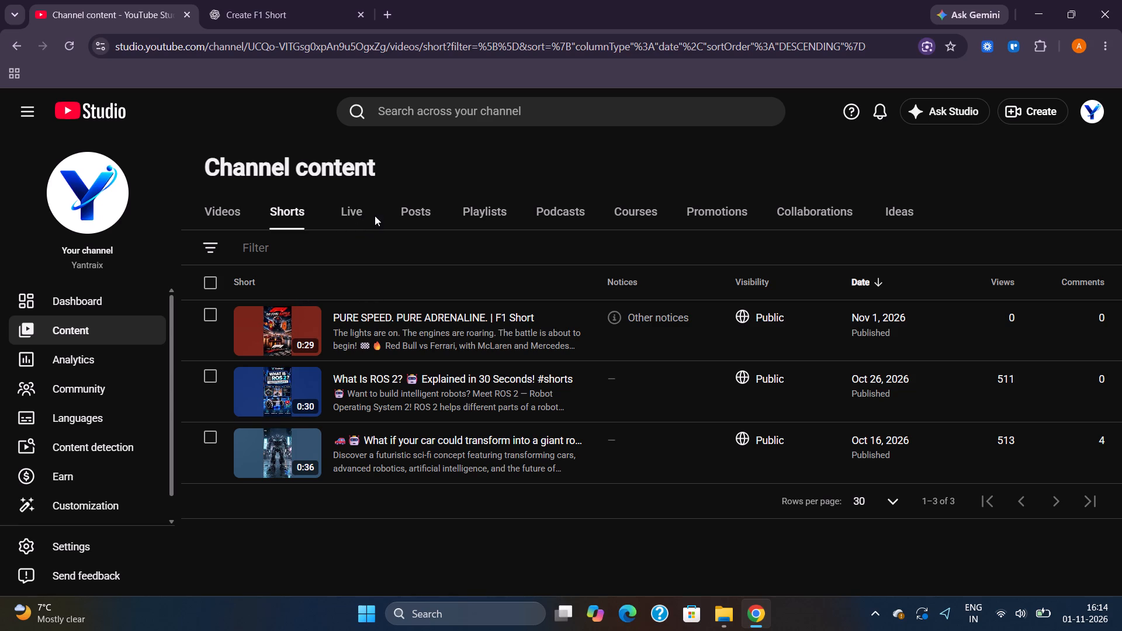
Open the published "PURE SPEED. PURE ADRENALINE. | F1 Short" from the Yantraix channel's Shorts and like it.
click(123, 294)
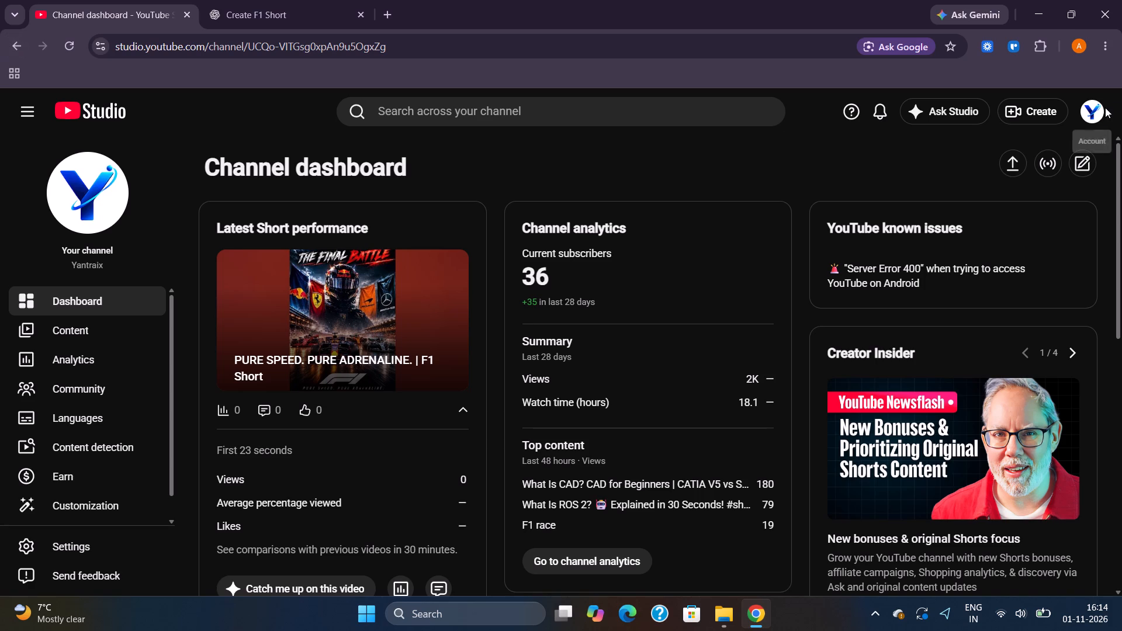
click(1090, 102)
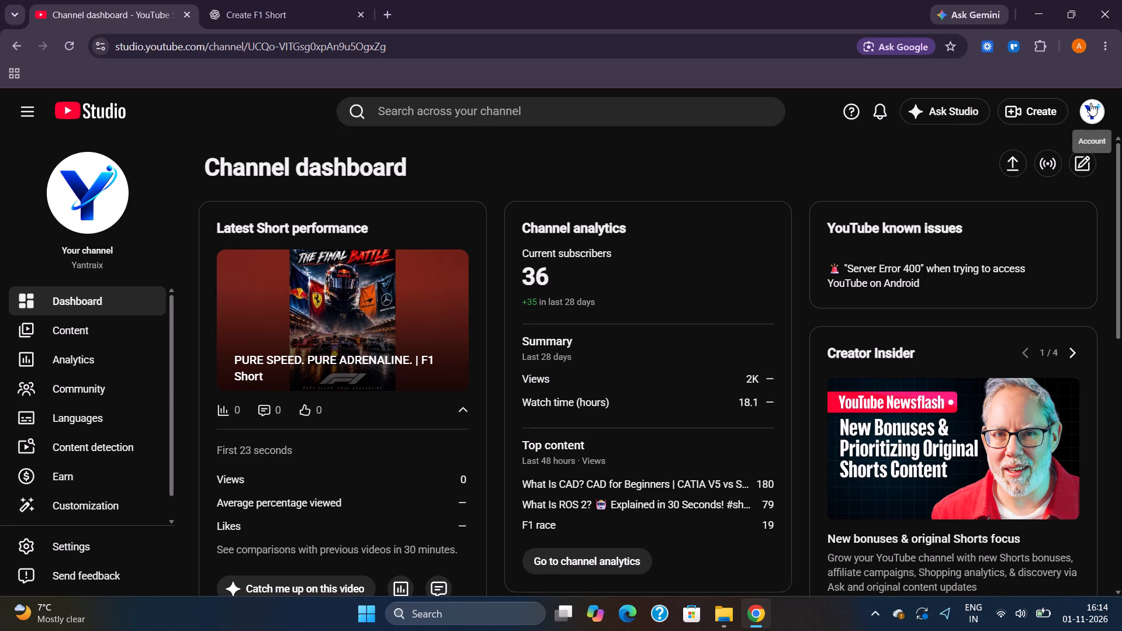
click(997, 213)
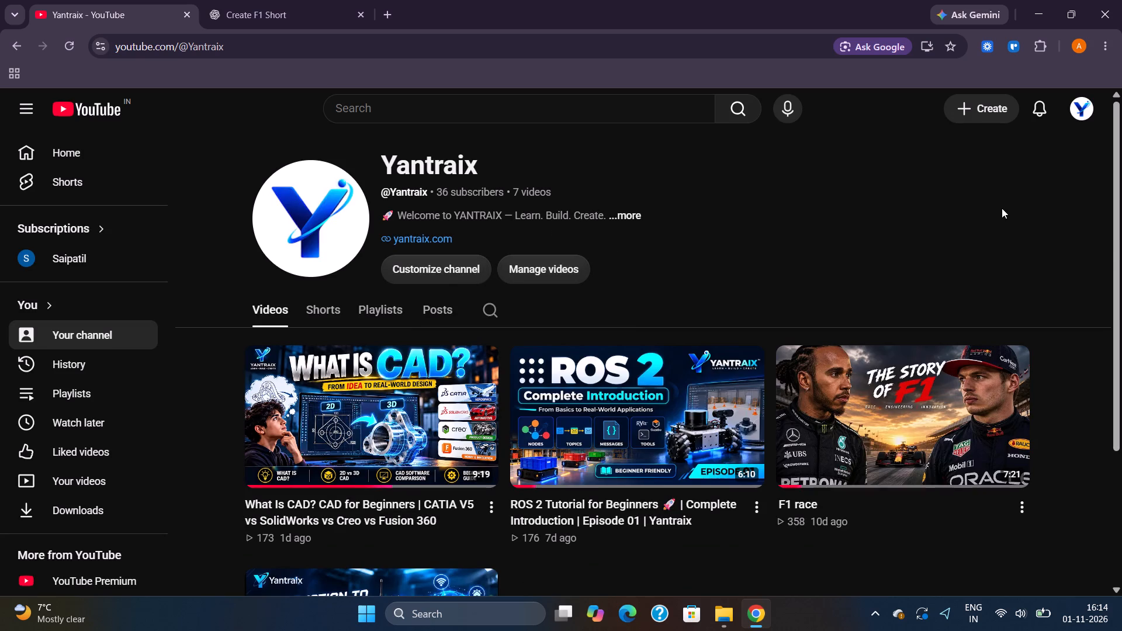
click(327, 314)
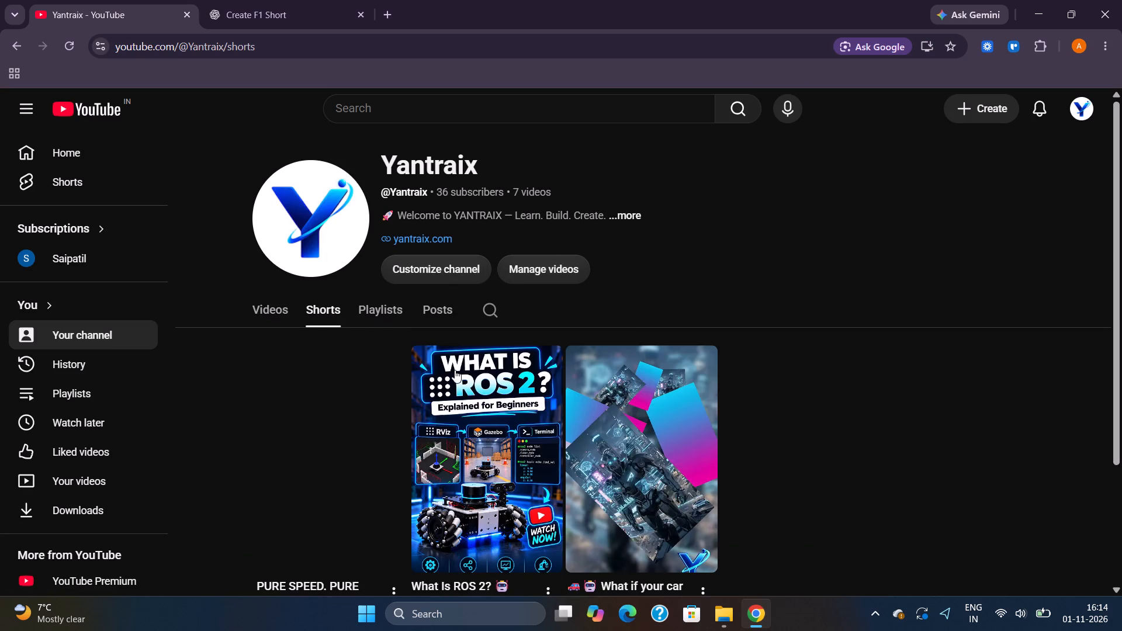
scroll(511, 351, down, 1)
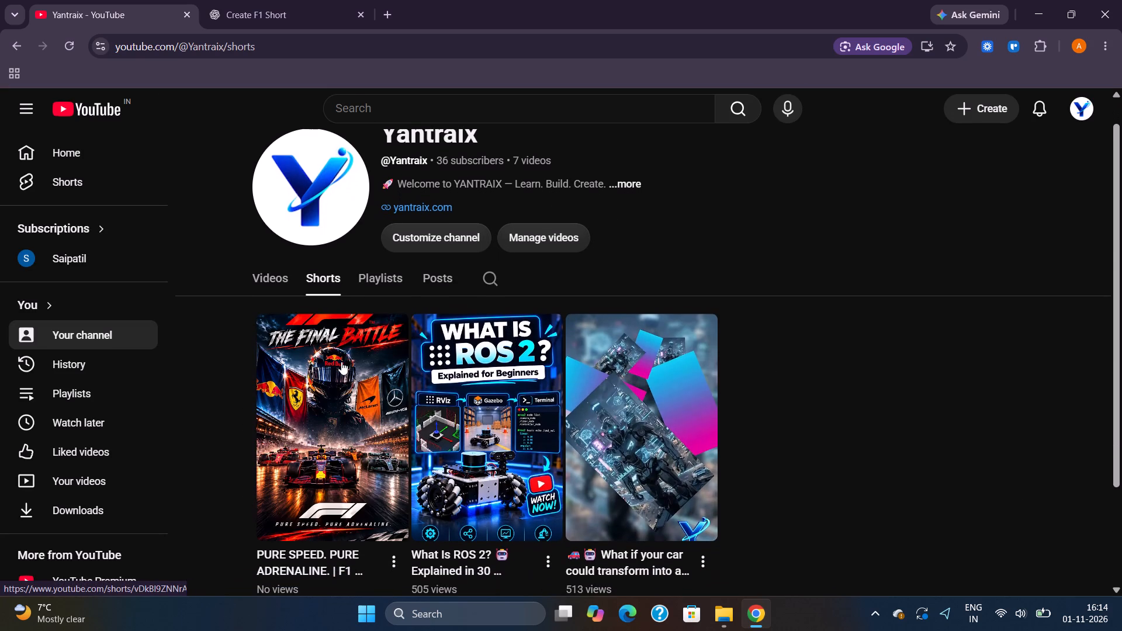
click(341, 362)
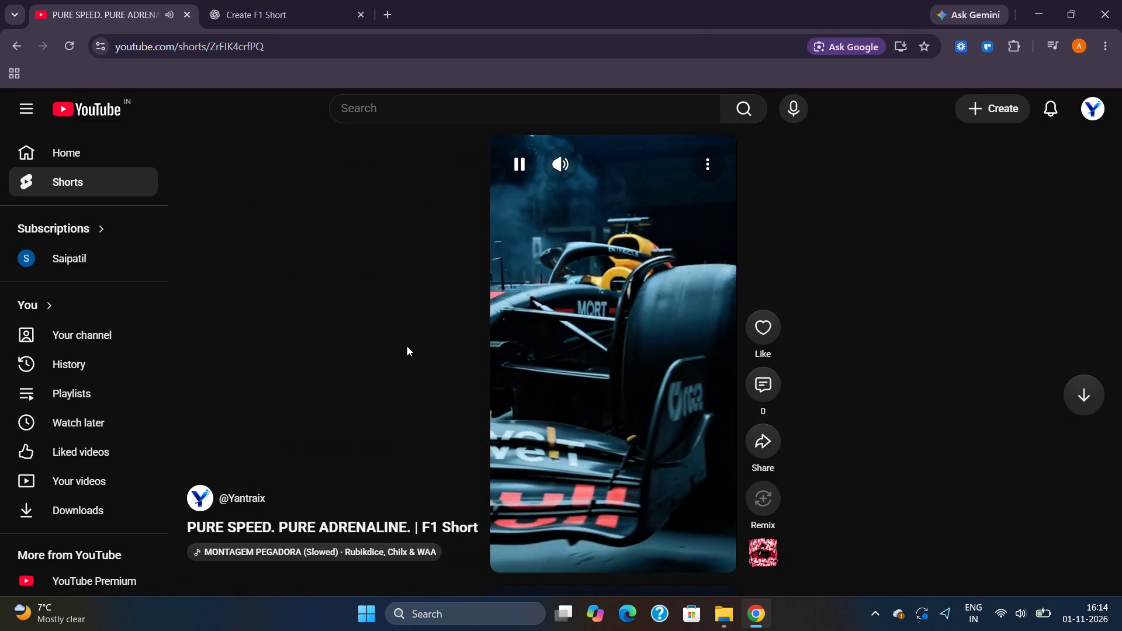
click(763, 334)
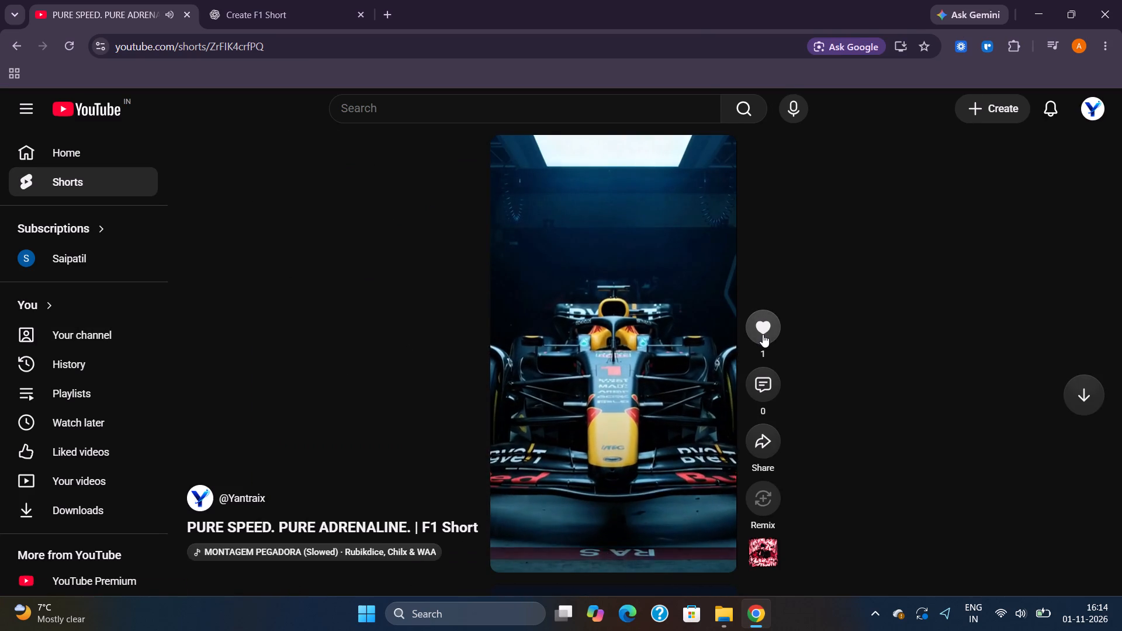